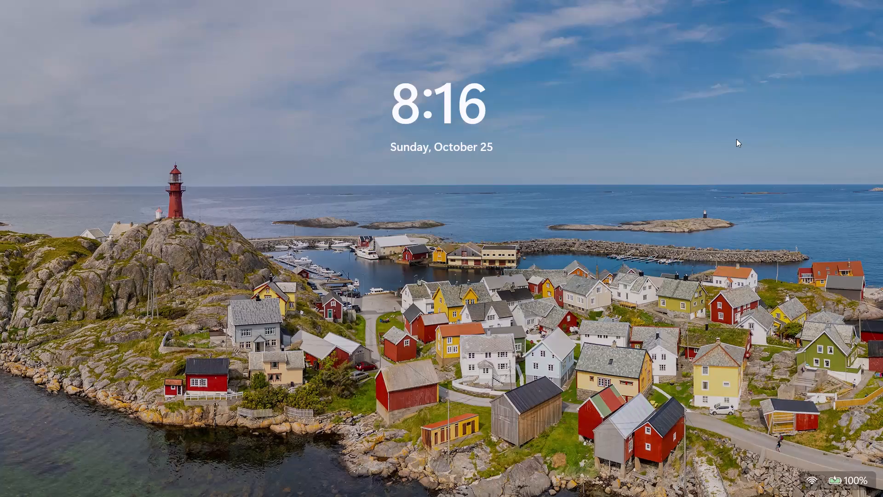
Dismiss the lock screen to return to the open engagement invitation design in the browser.
click(736, 139)
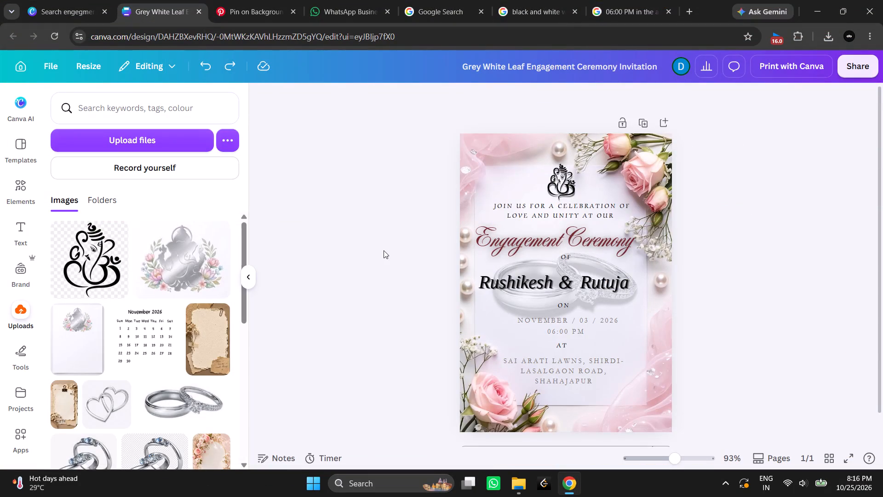
Look through the saved projects, return to the Canva home page and open another existing design from there for editing.
scroll(384, 250, up, 1)
click(21, 143)
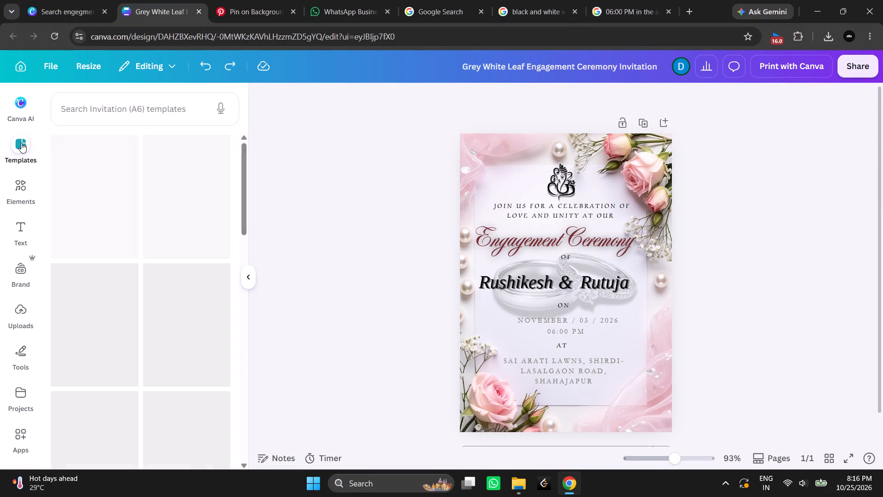
click(15, 389)
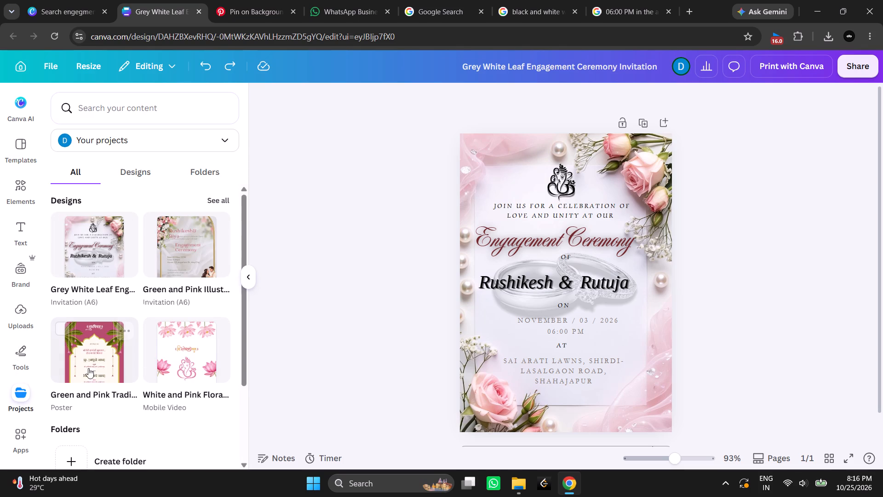
scroll(124, 350, down, 2)
scroll(124, 350, up, 1)
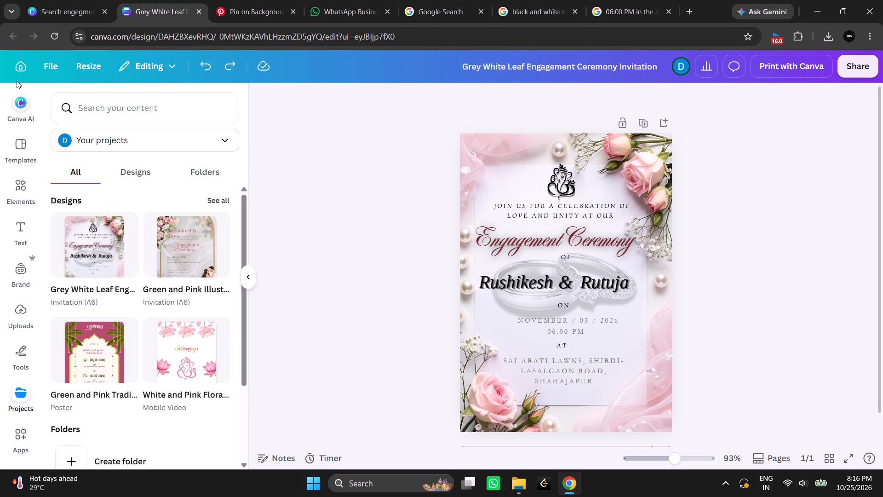
click(20, 69)
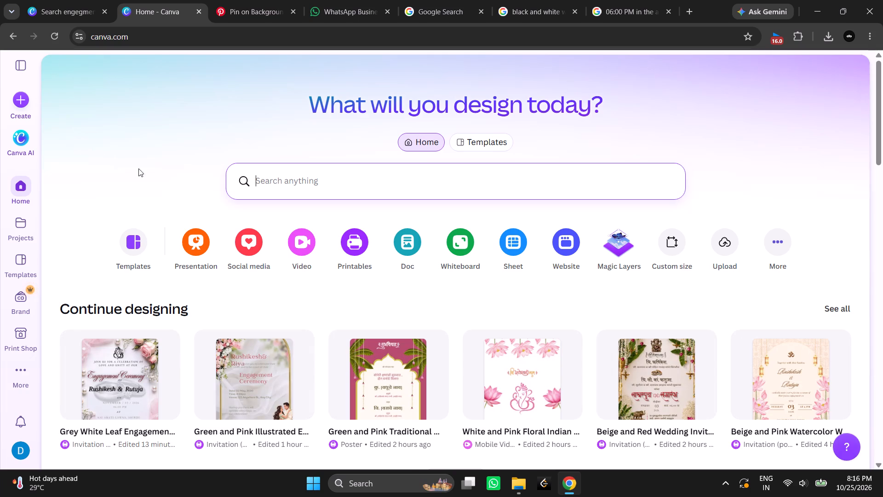
scroll(504, 363, left, 3)
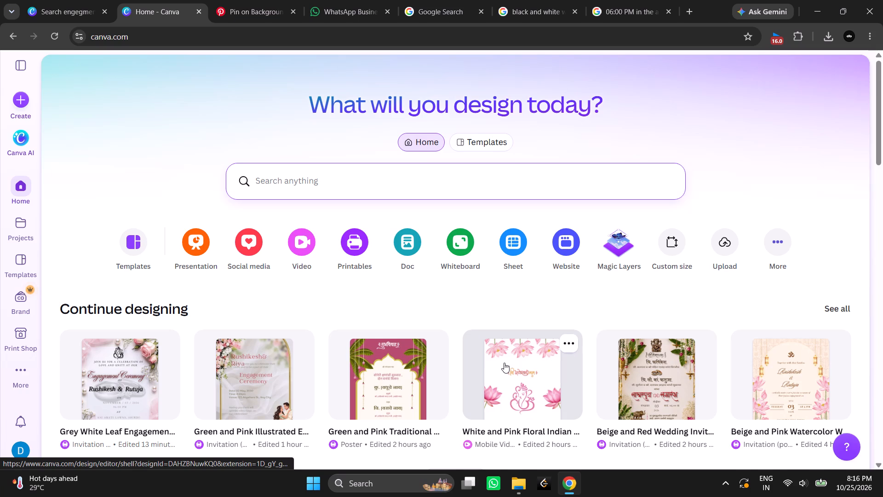
scroll(504, 363, left, 2)
scroll(504, 363, down, 1)
click(668, 283)
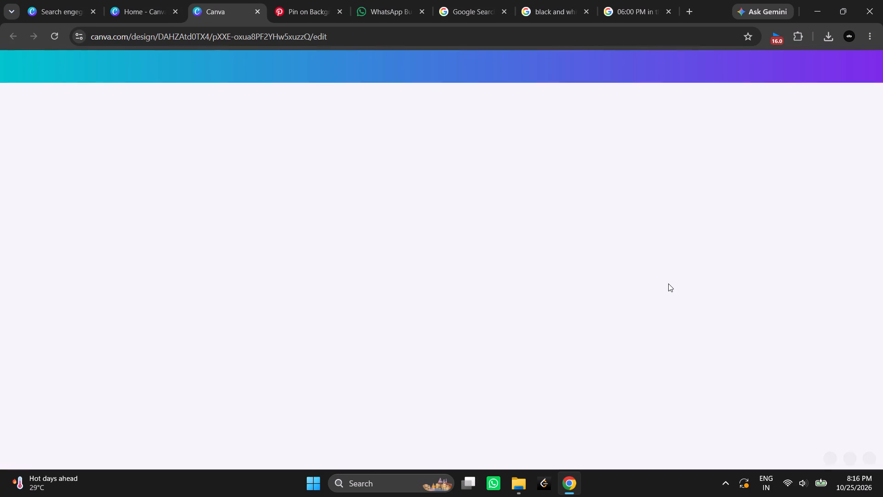
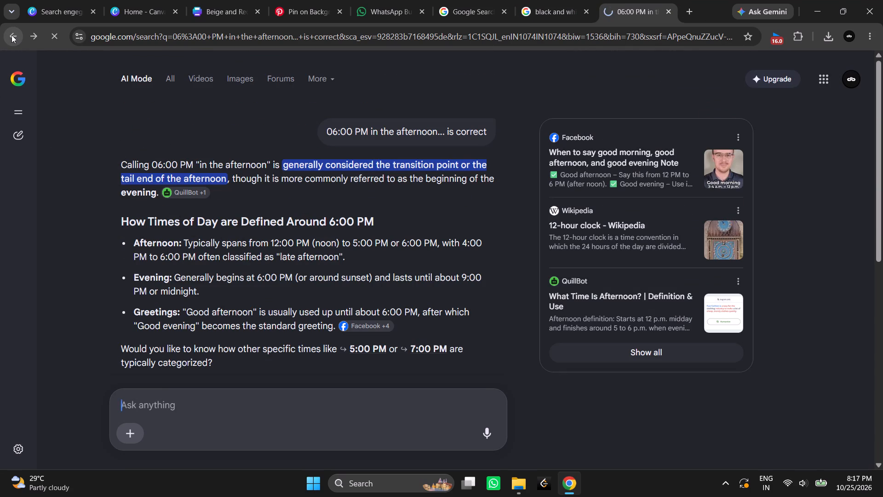
Search Google for the Marathi translation of the copied Sai Arati Lawns venue address and copy the translated line.
click(145, 79)
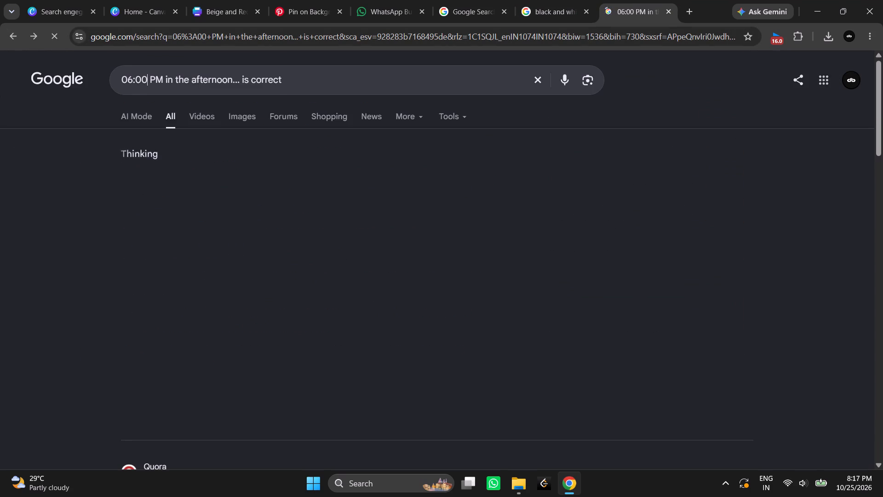
key(ctrl+a)
key(ctrl+v)
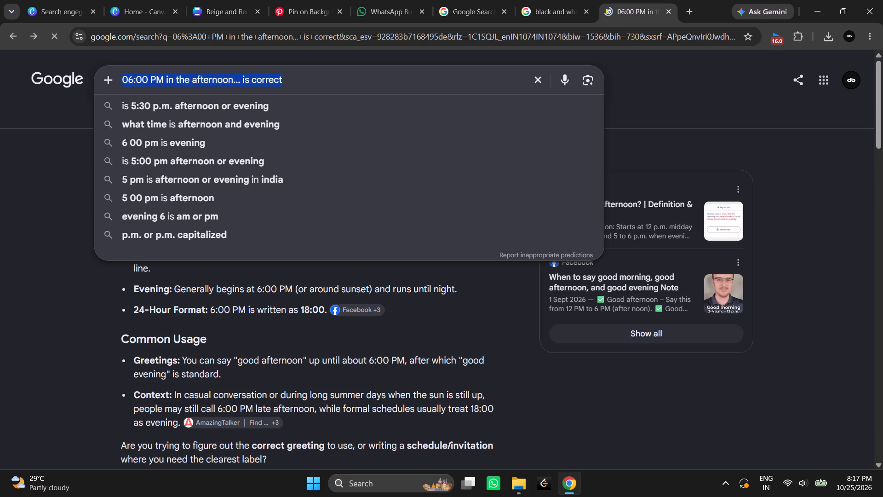
text(... translate in marathi)
key(Return)
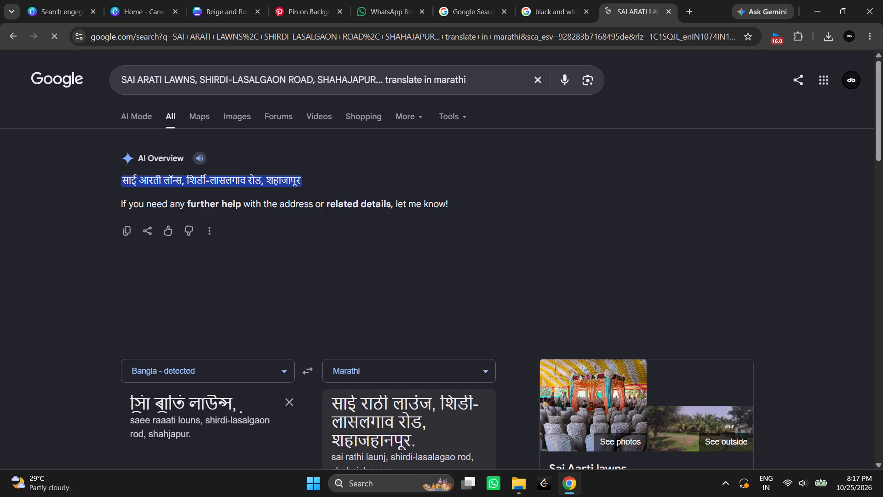
drag(125, 182, 313, 183)
key(ctrl+c)
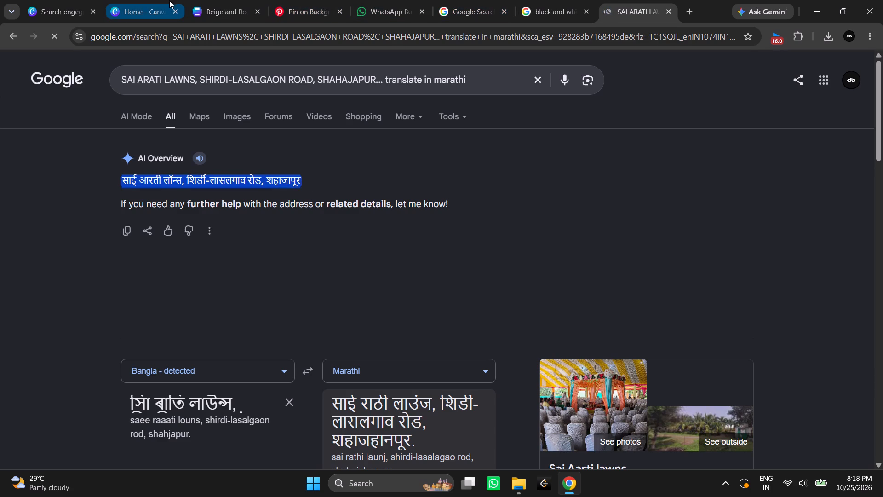
In the Beige and Red Wedding Invitation, duplicate the मंगळवार text, place the copy just above the closing family-name line, and widen its box.
click(221, 0)
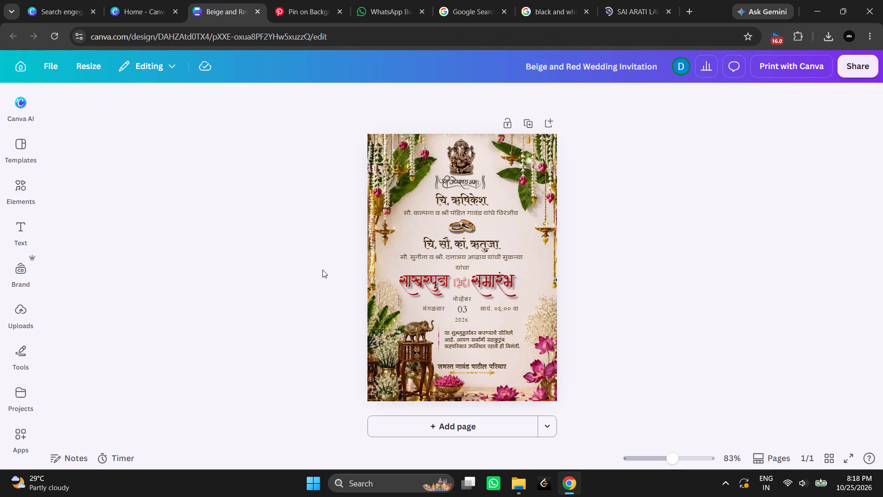
scroll(322, 270, down, 1)
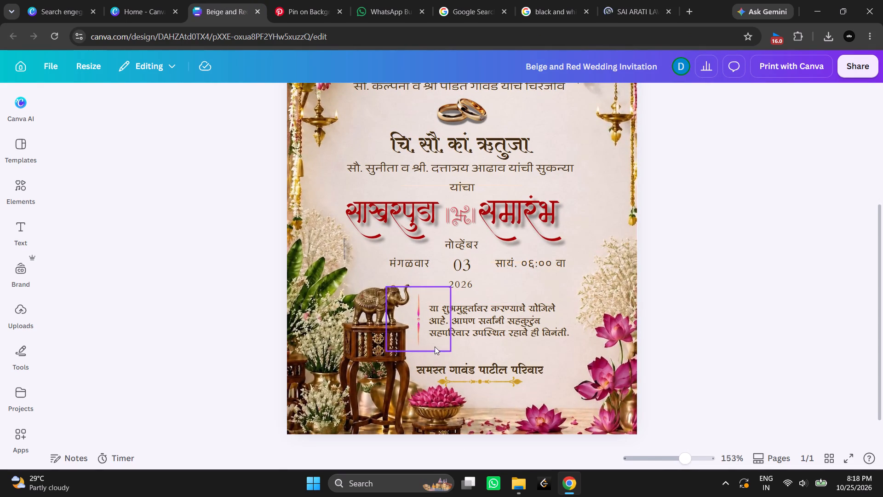
click(413, 260)
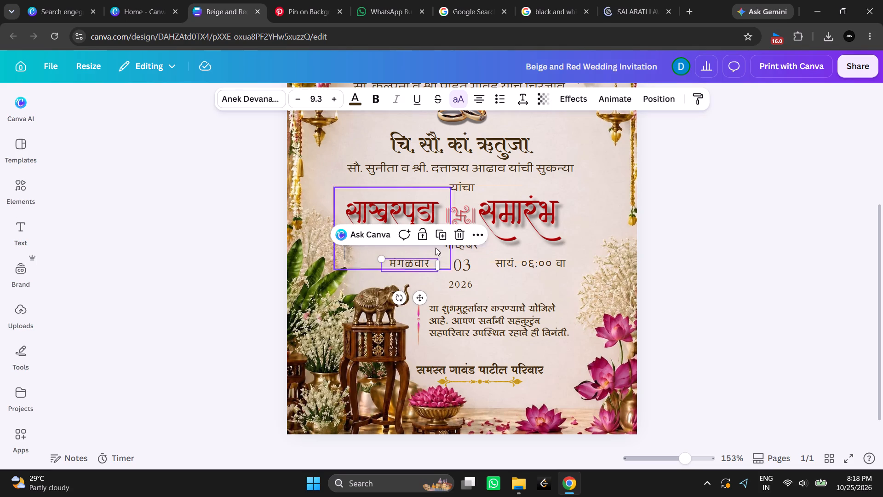
click(445, 233)
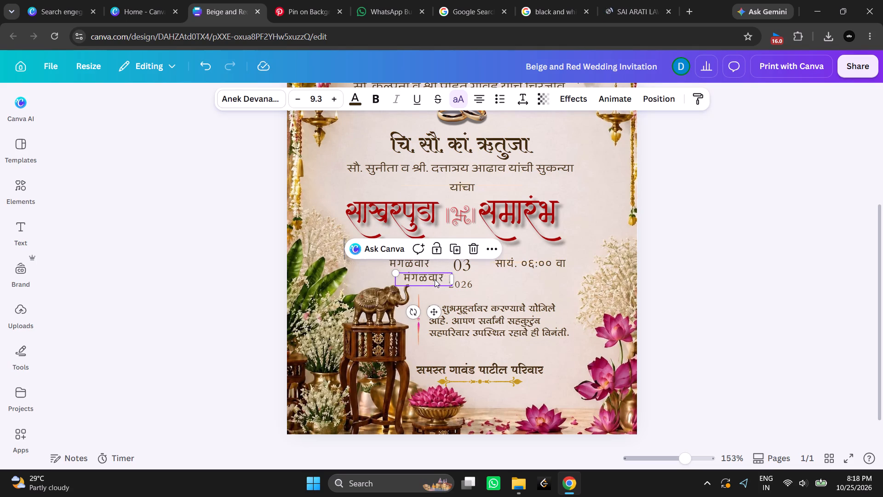
drag(435, 280, 459, 354)
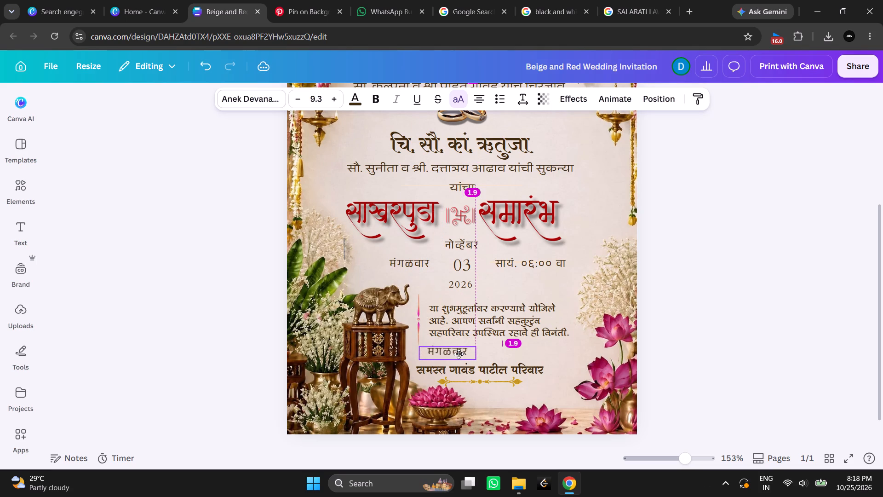
drag(459, 354, 464, 354)
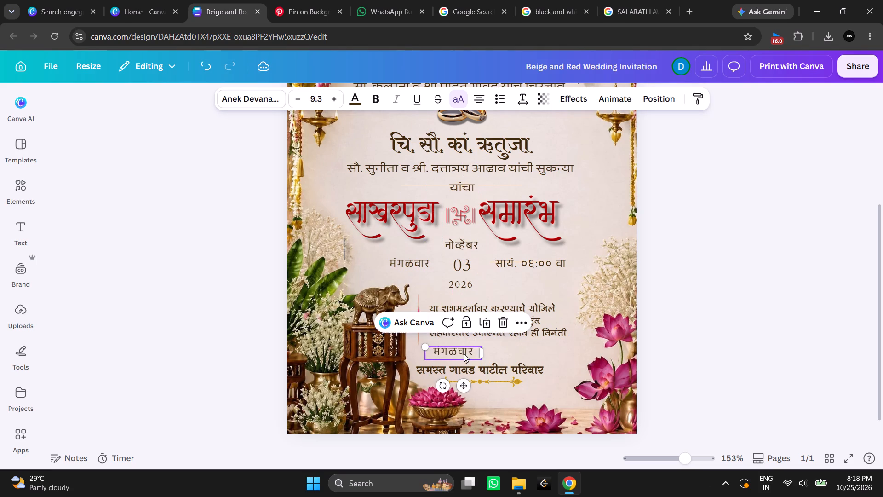
click(481, 353)
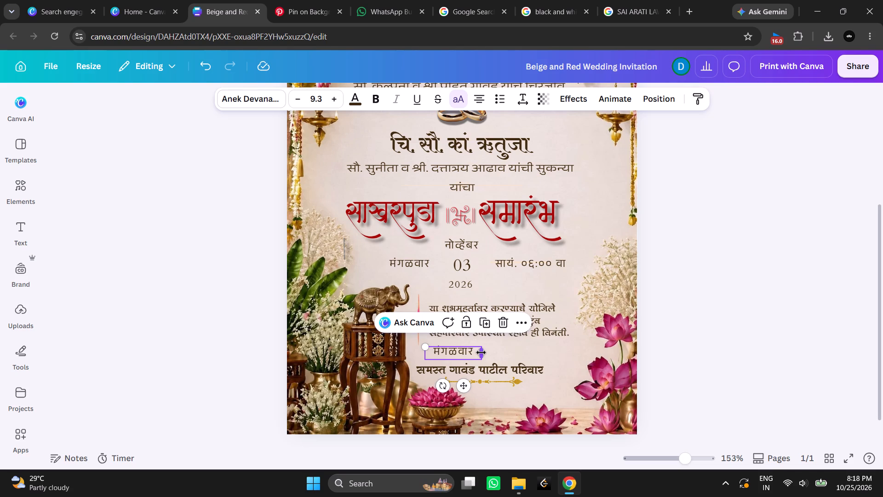
drag(481, 353, 572, 354)
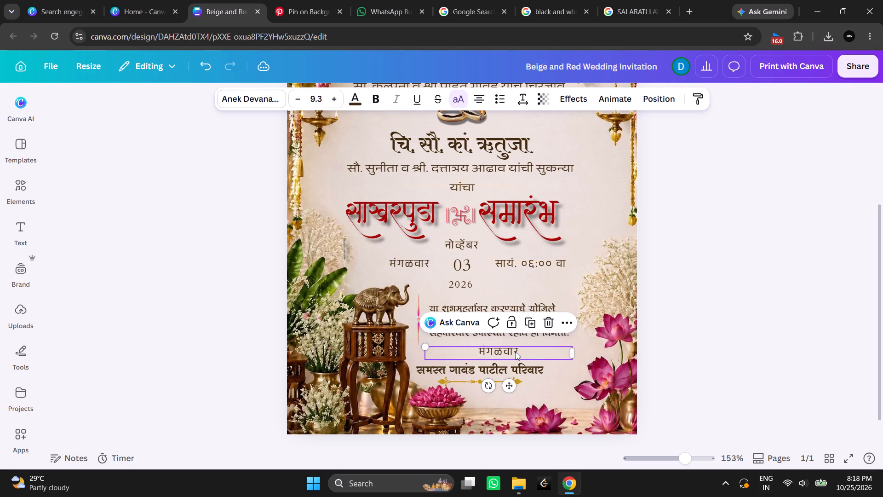
Replace the duplicate's text with the copied Marathi venue address and widen its box towards the lotus flowers.
double_click(516, 352)
key(ctrl+v)
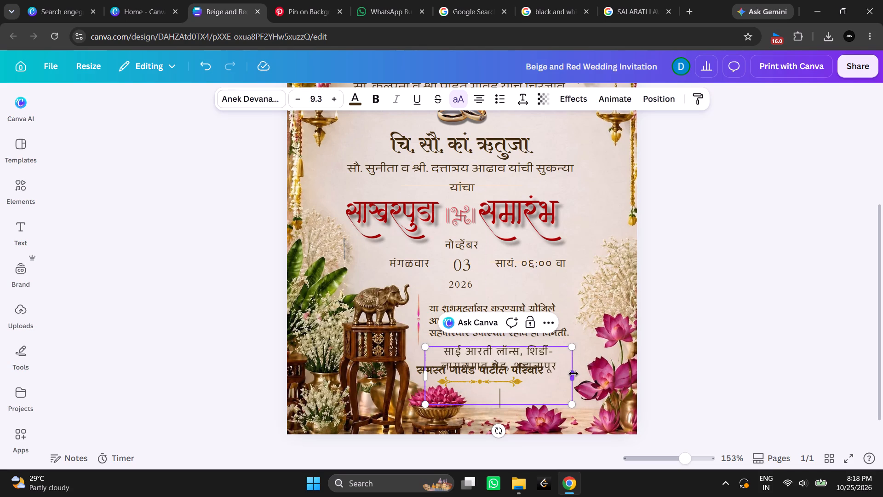
drag(573, 374, 617, 368)
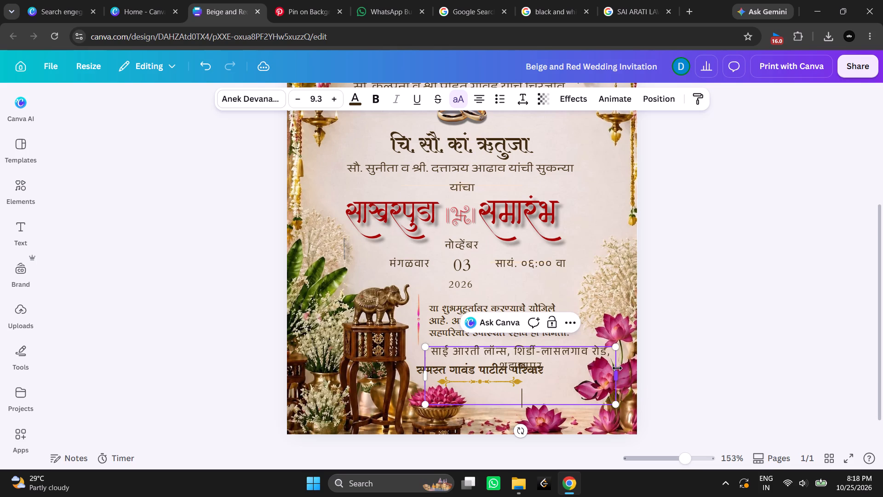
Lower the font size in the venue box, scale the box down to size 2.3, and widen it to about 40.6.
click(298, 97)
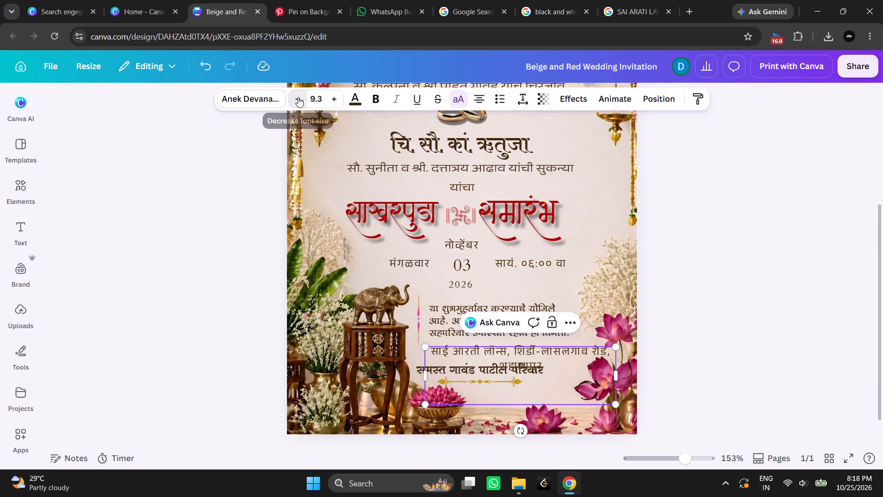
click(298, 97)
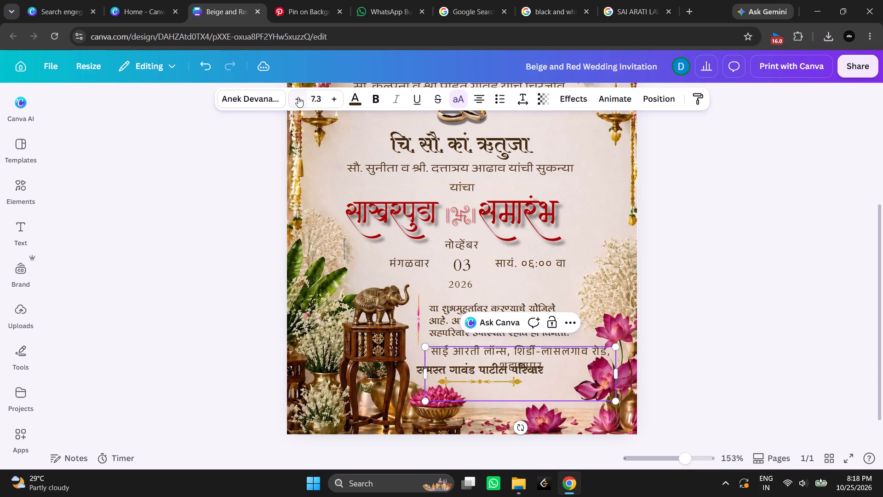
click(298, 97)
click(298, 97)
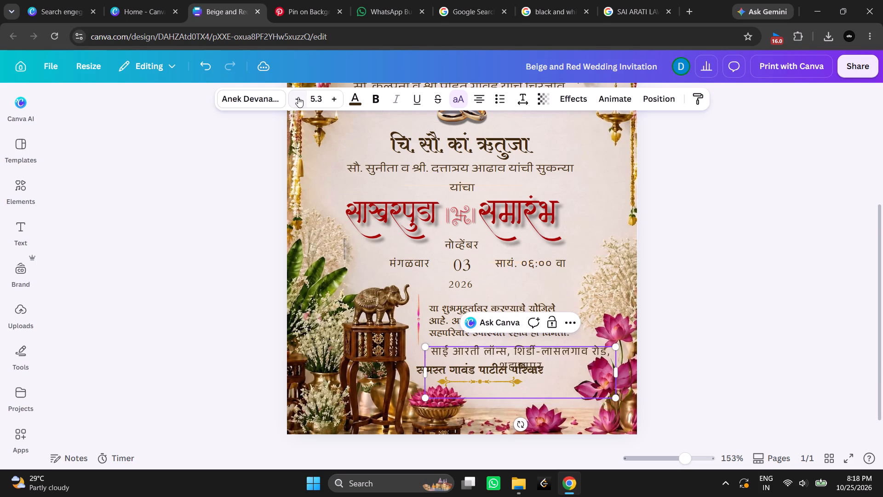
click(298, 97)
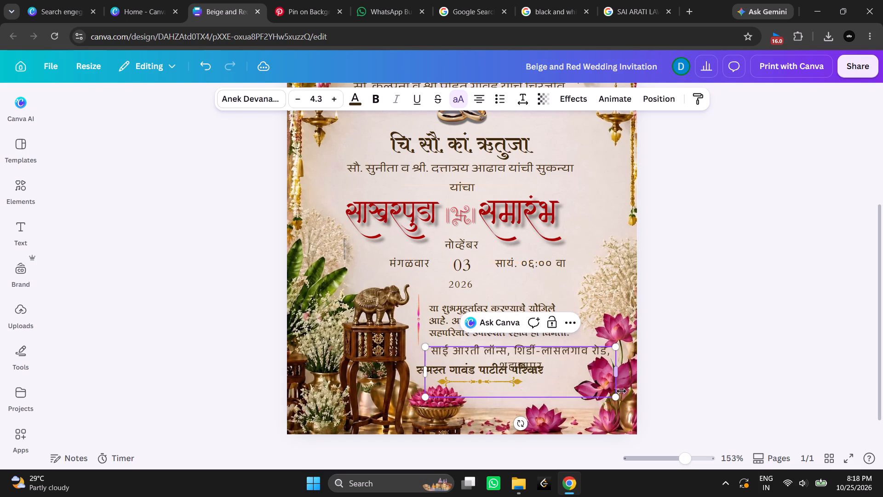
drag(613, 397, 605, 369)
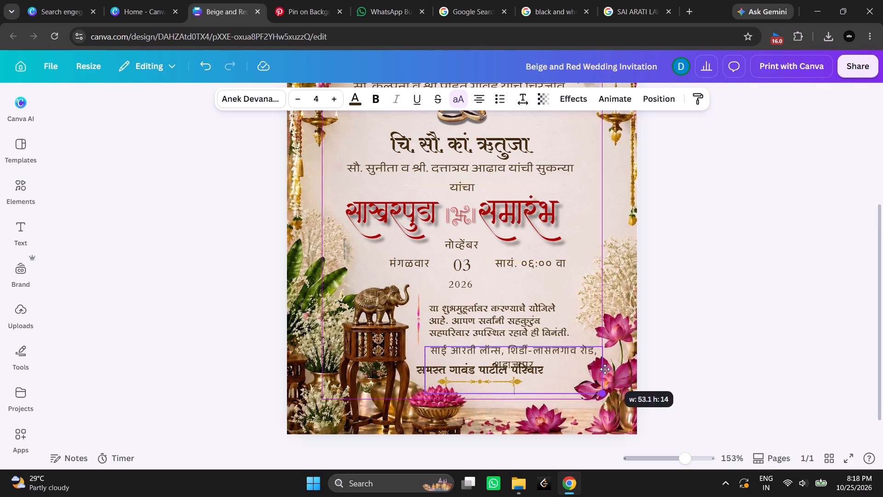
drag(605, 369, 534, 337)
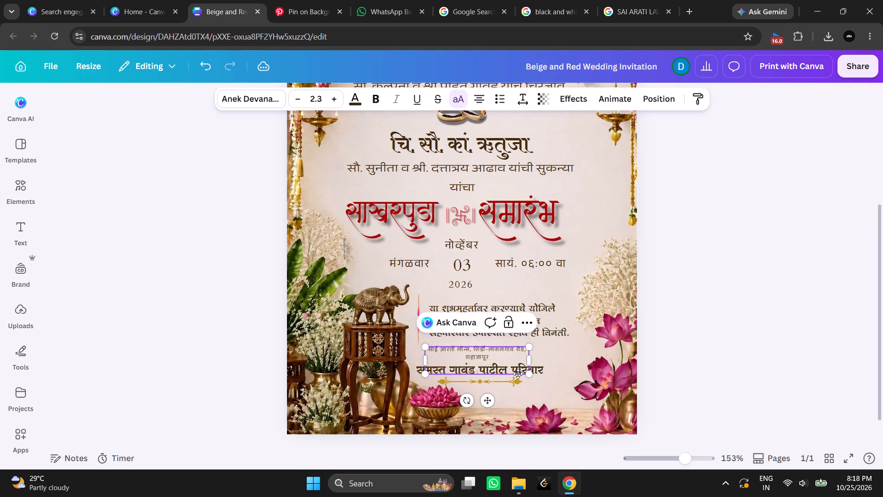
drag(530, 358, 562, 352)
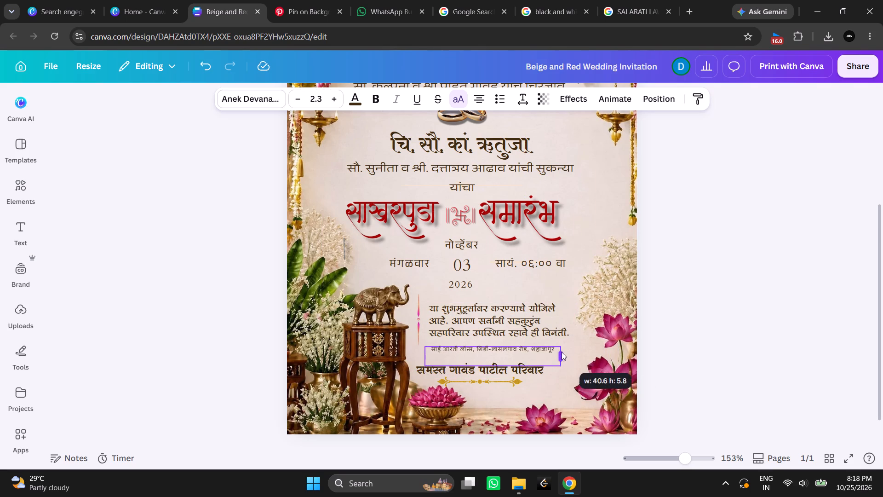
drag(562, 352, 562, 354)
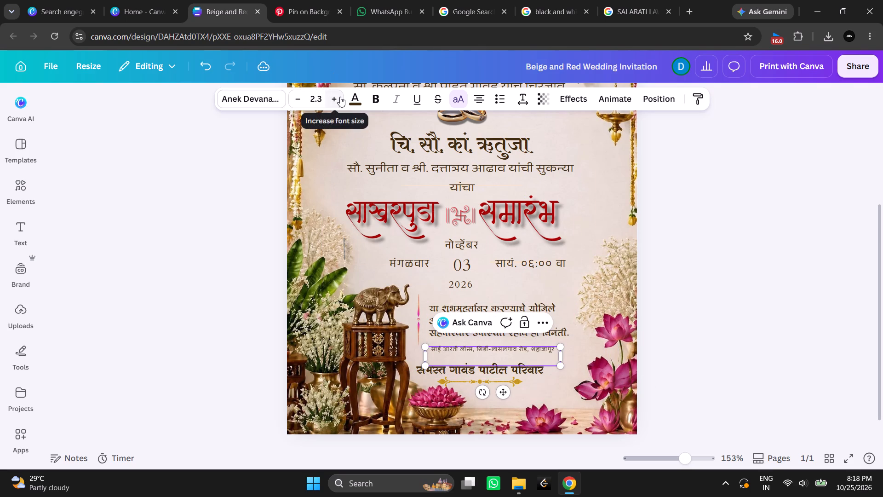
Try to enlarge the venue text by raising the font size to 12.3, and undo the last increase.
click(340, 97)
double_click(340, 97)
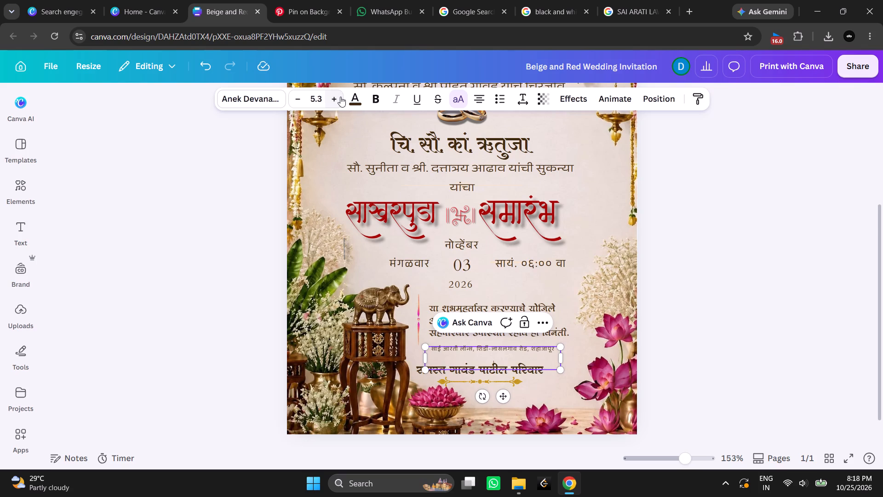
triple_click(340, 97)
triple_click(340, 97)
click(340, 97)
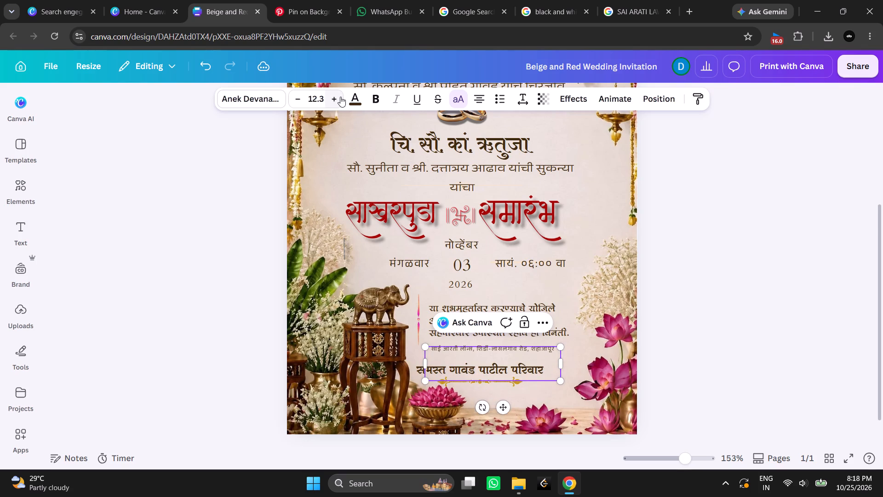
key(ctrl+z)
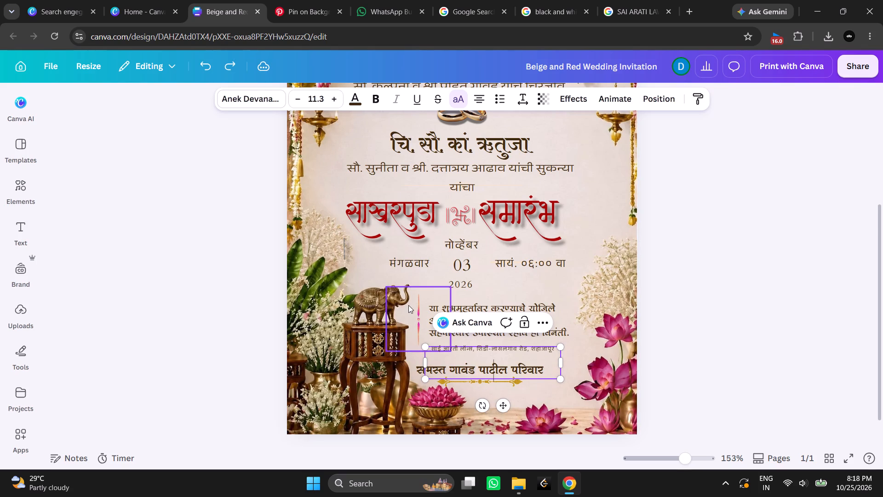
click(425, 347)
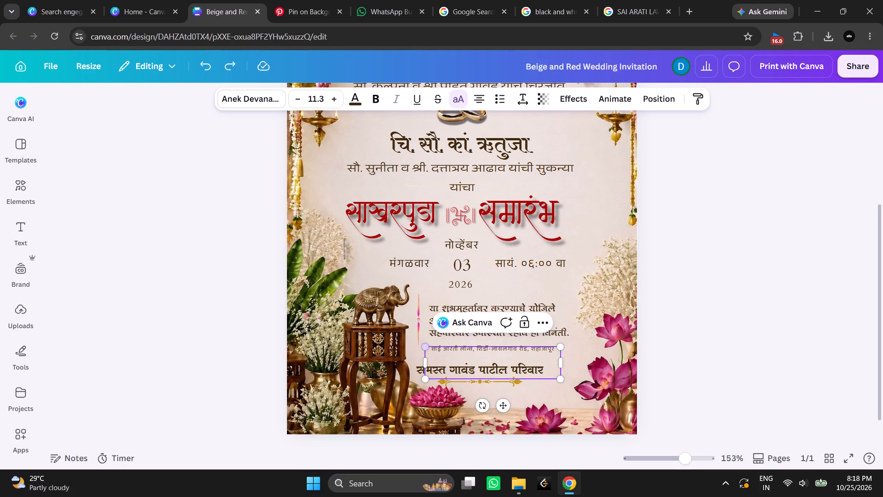
Select all of the venue address text and set its font size to 7.
drag(430, 351, 533, 393)
click(298, 99)
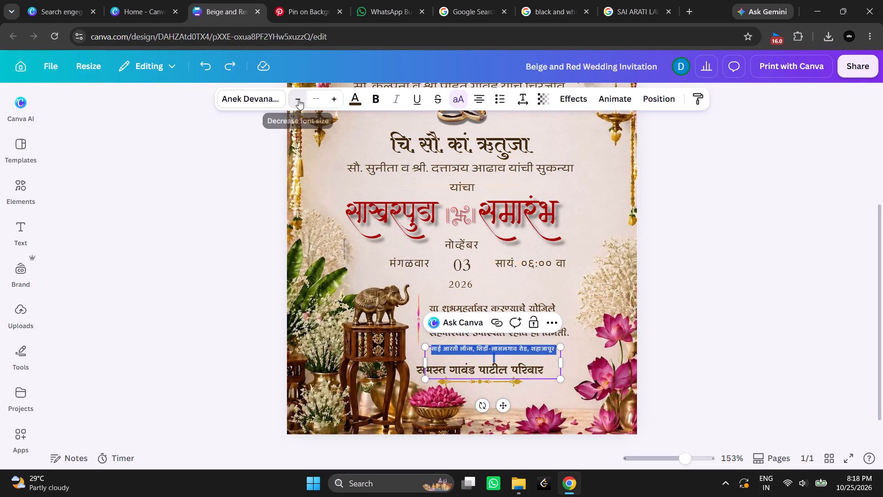
click(310, 99)
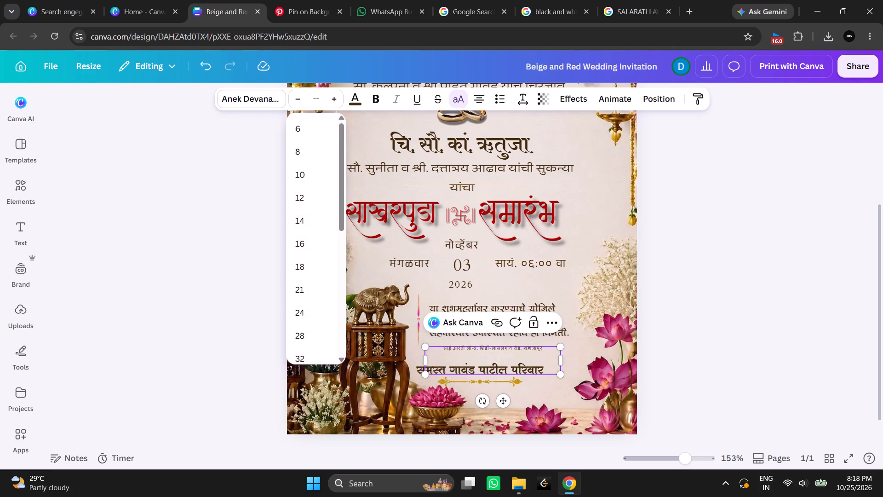
click(304, 129)
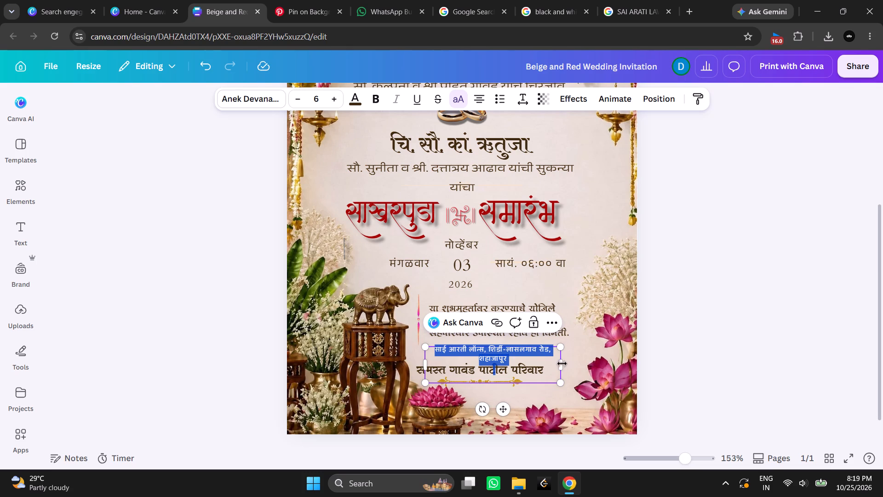
click(333, 96)
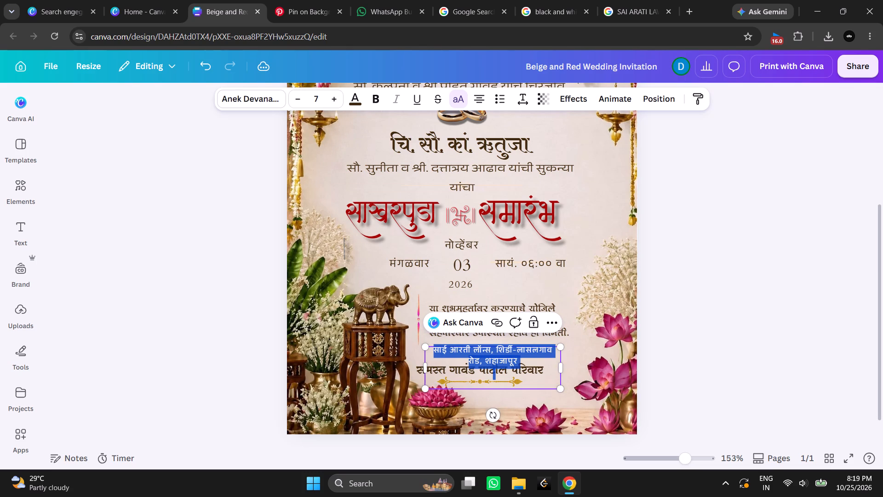
Widen the venue text box until the whole address fits on a single line.
click(560, 369)
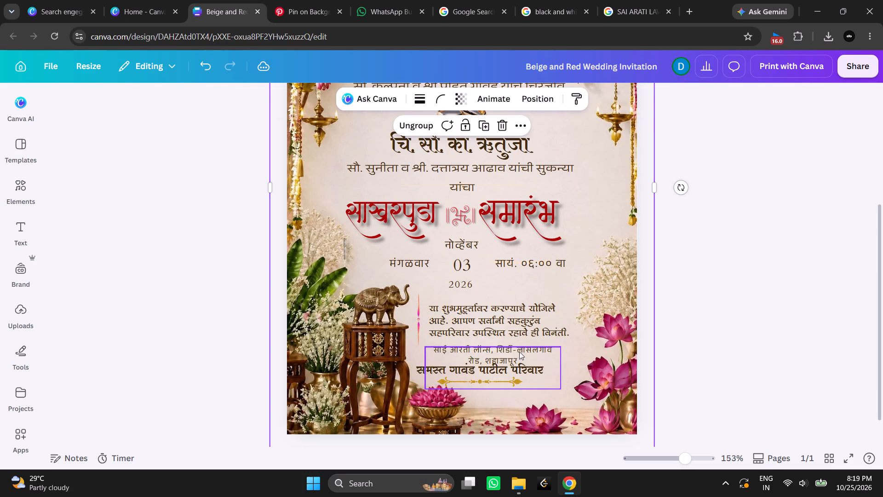
click(519, 352)
drag(564, 365, 585, 360)
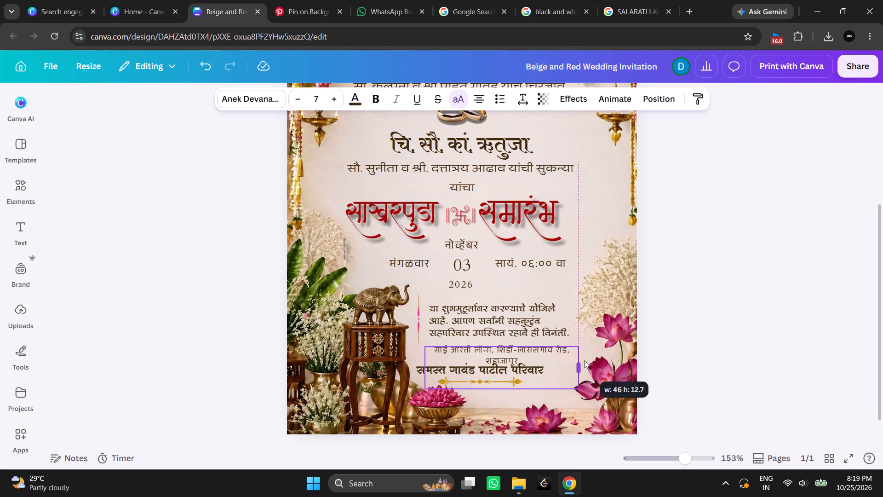
drag(585, 360, 608, 359)
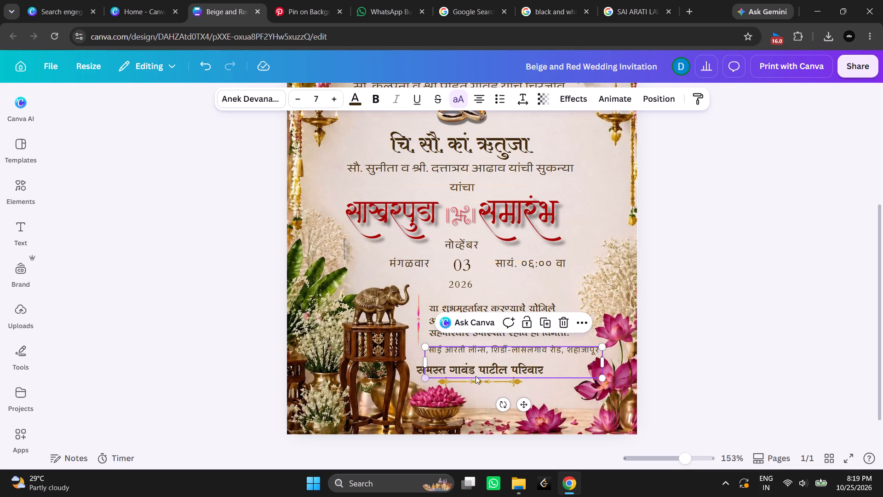
drag(601, 376, 601, 368)
drag(601, 368, 600, 362)
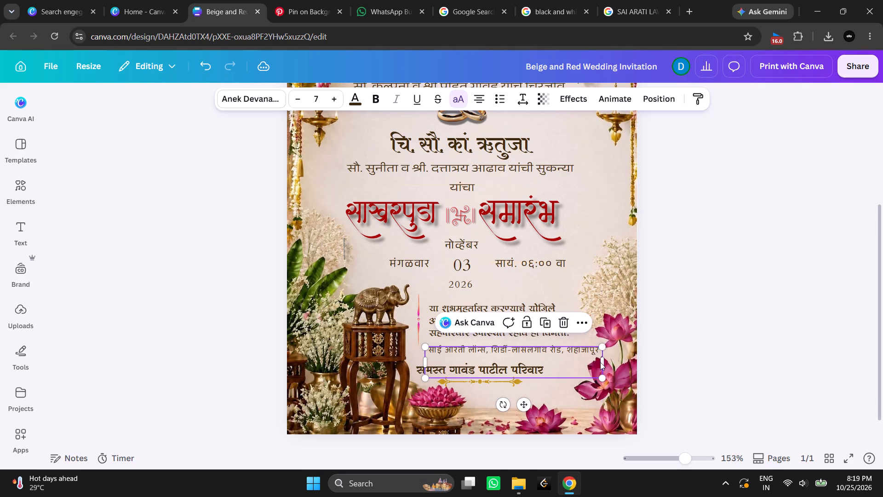
Delete the empty lines after the venue address so its text box is only one line tall.
drag(605, 348, 601, 363)
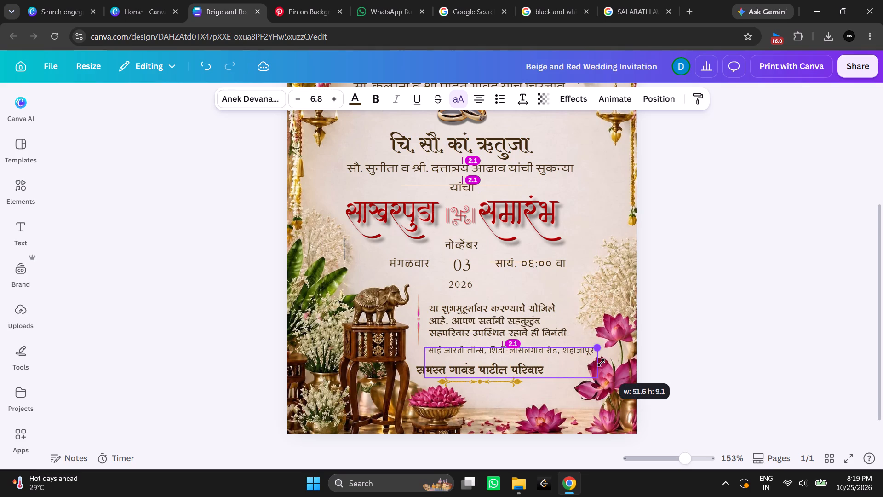
drag(601, 363, 608, 355)
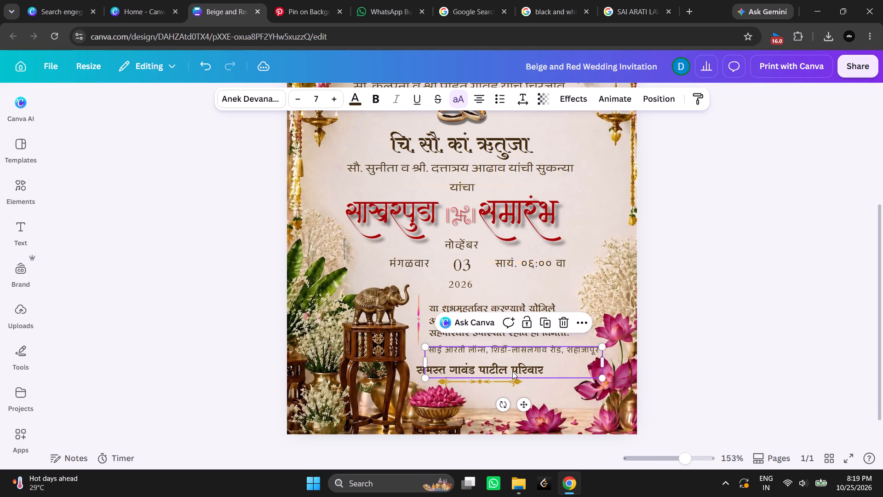
click(544, 364)
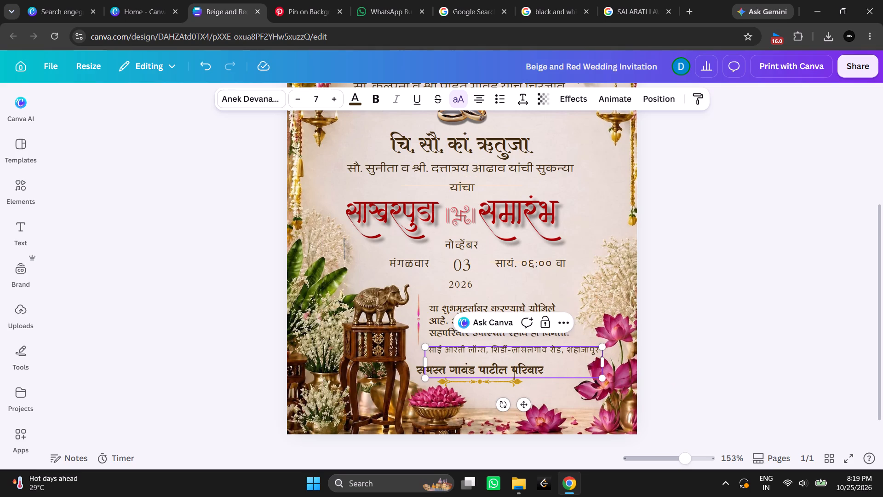
key(BackSpace)
key(BackSpace)
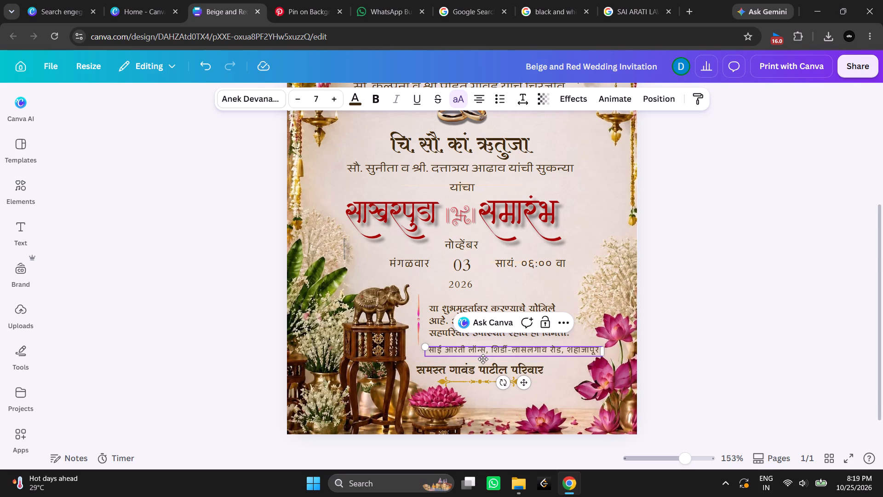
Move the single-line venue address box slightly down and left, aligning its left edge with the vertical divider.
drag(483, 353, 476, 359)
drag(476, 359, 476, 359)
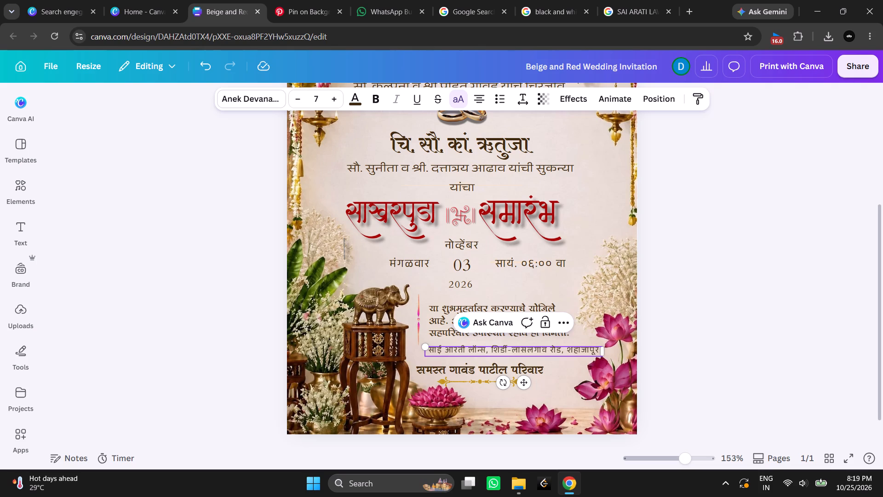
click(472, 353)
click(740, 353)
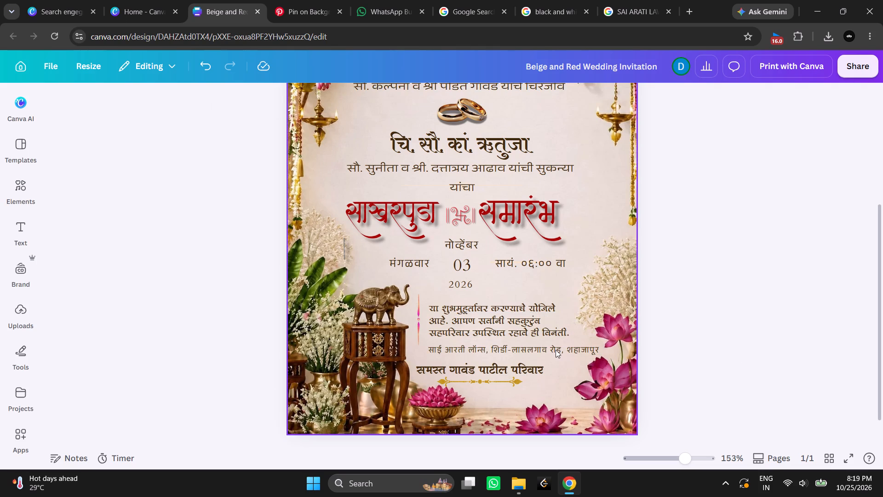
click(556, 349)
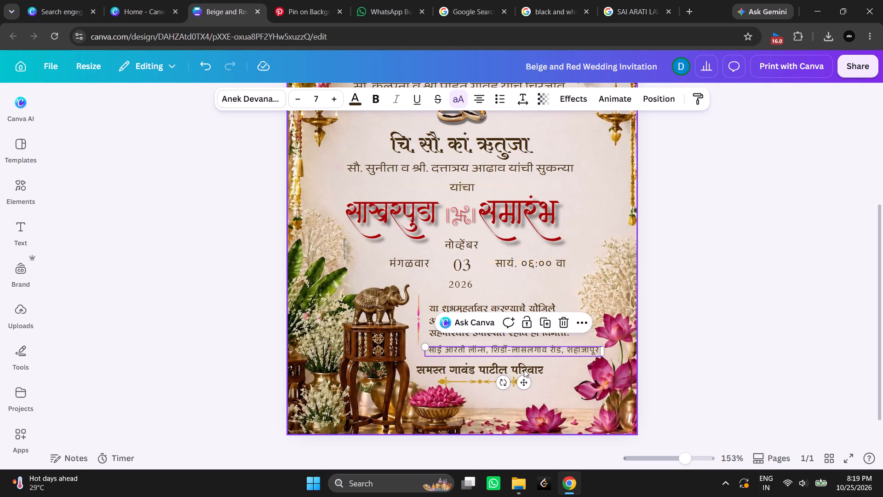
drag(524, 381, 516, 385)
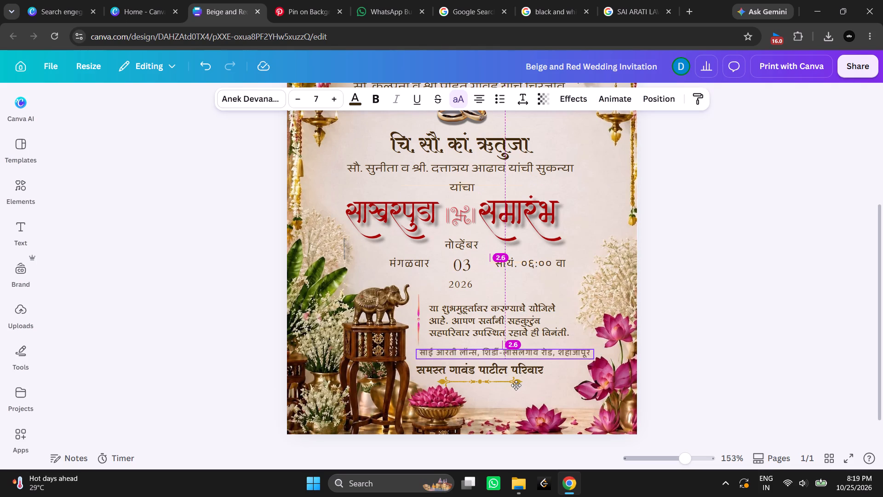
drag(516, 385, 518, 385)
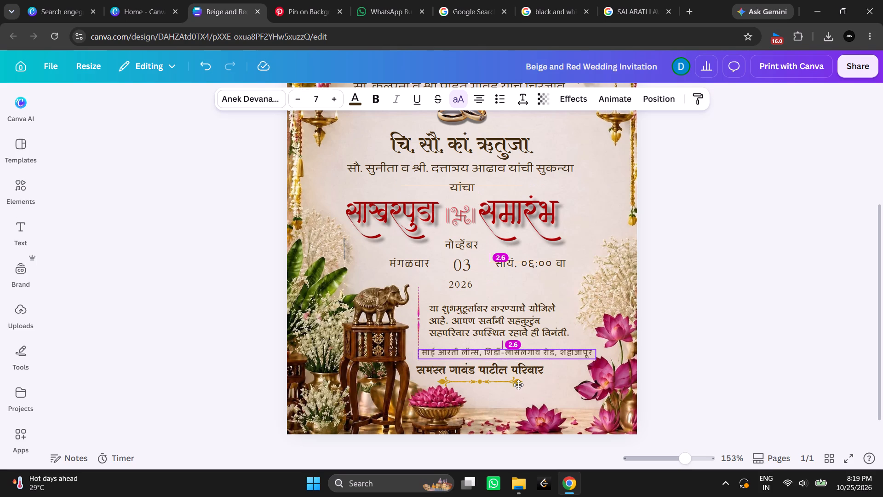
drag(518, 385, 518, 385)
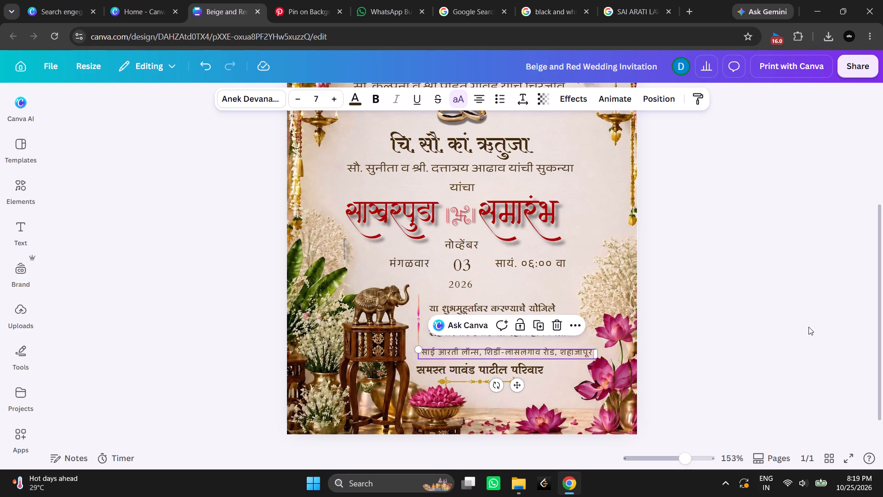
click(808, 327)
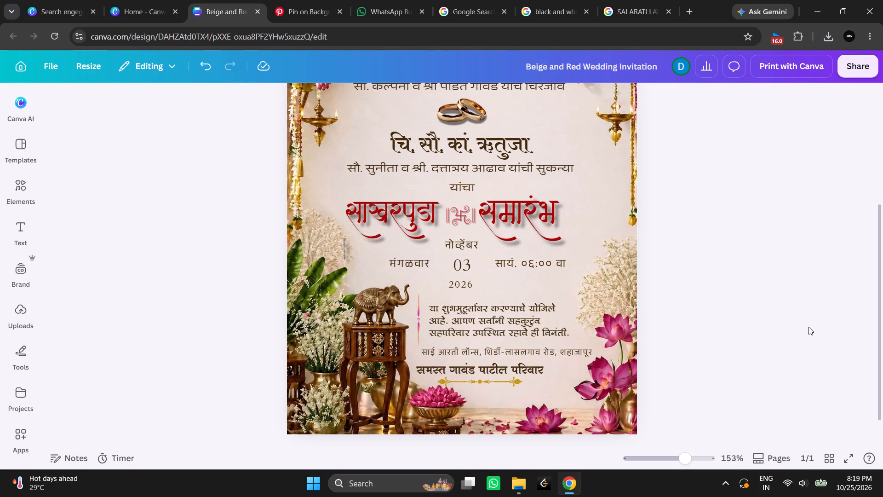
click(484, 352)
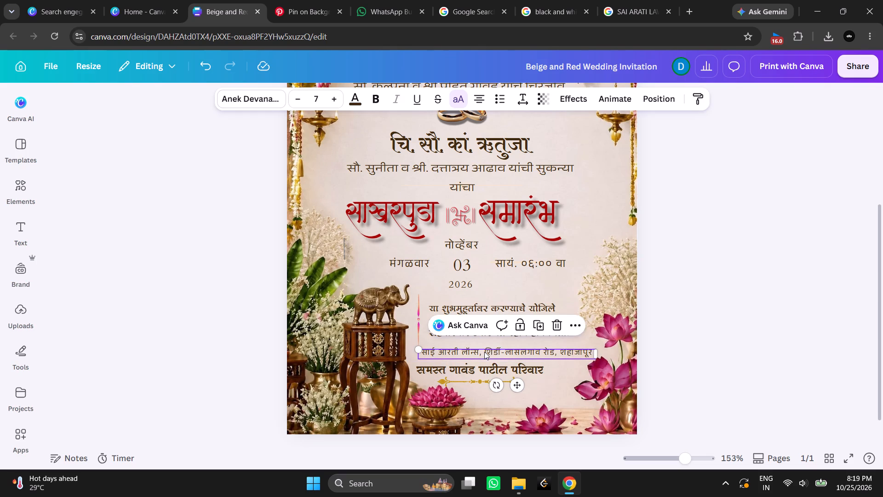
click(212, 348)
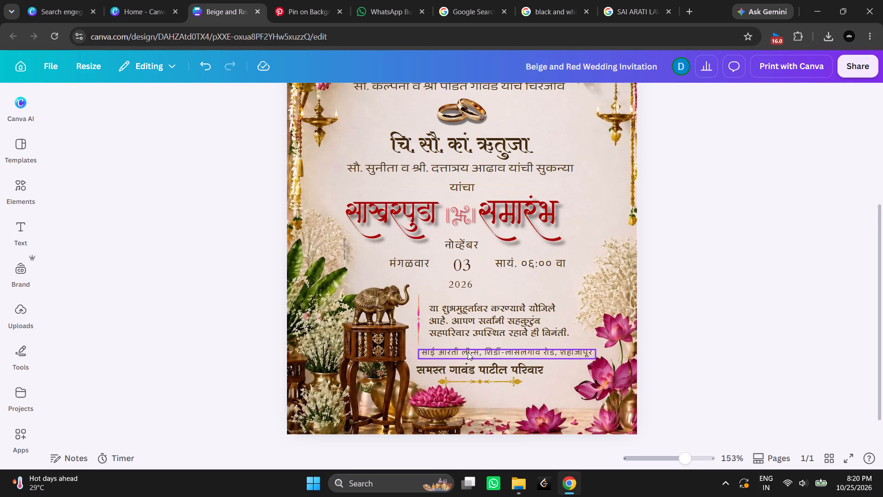
Shift the three-line invitation paragraph and the pink vertical divider beside it slightly upward.
click(468, 324)
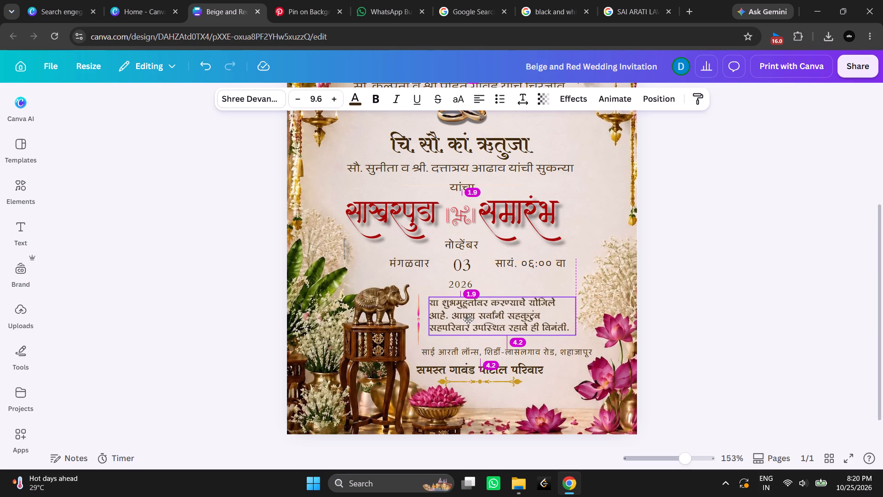
click(419, 324)
click(419, 324)
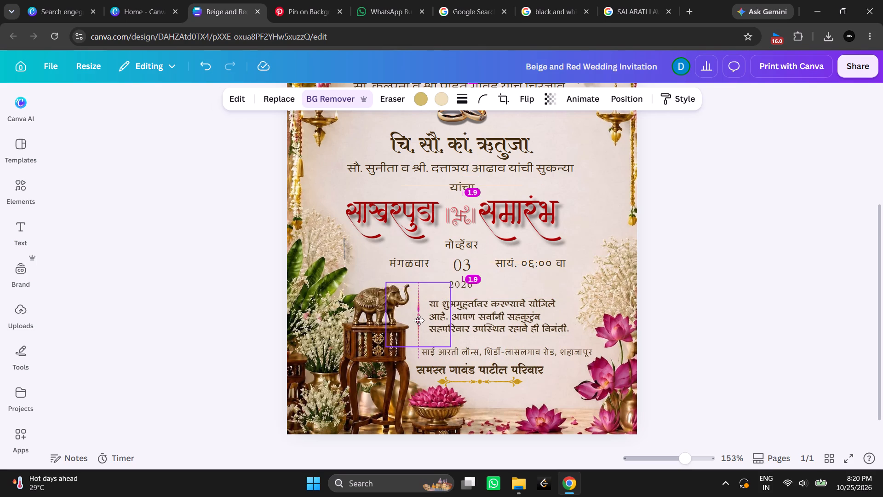
drag(418, 319, 418, 314)
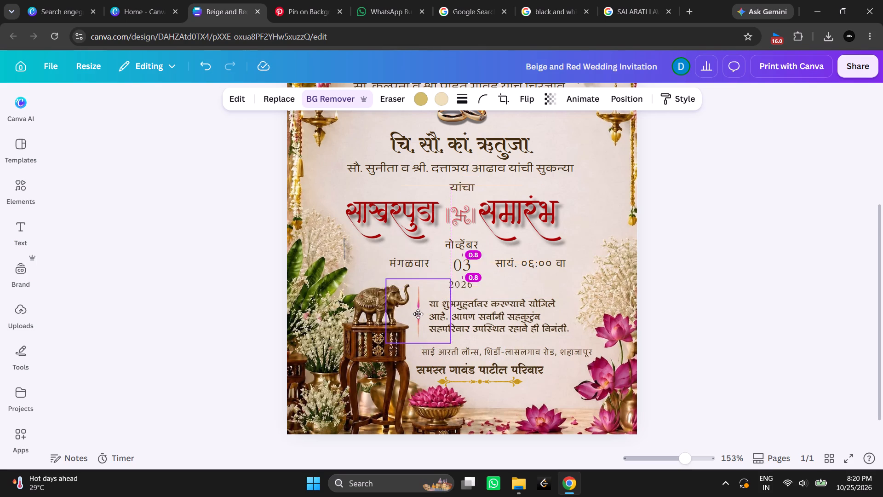
drag(418, 314, 418, 314)
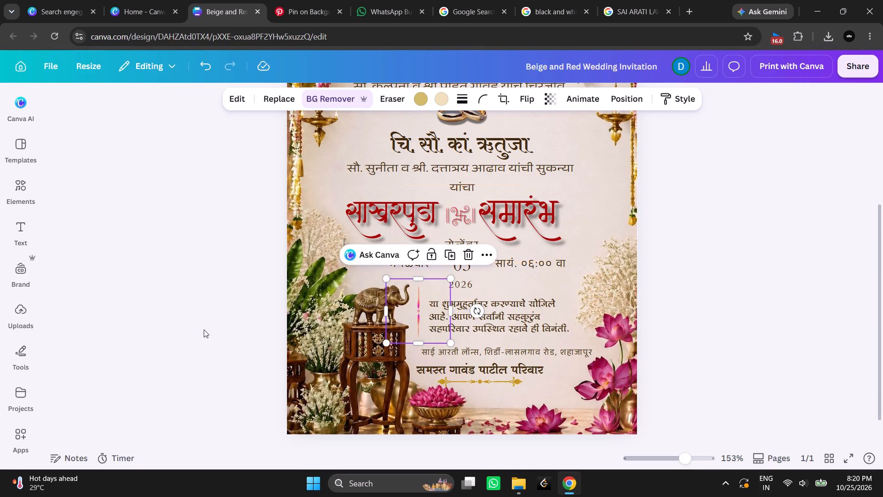
click(204, 329)
Move the venue address box slightly up and right, centring it in the gap between the invitation paragraph and the family name.
drag(550, 352, 550, 352)
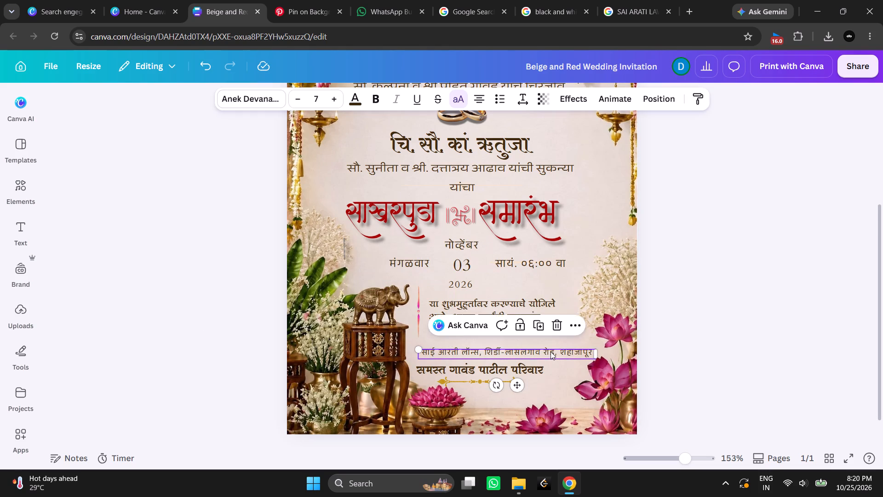
drag(550, 352, 561, 349)
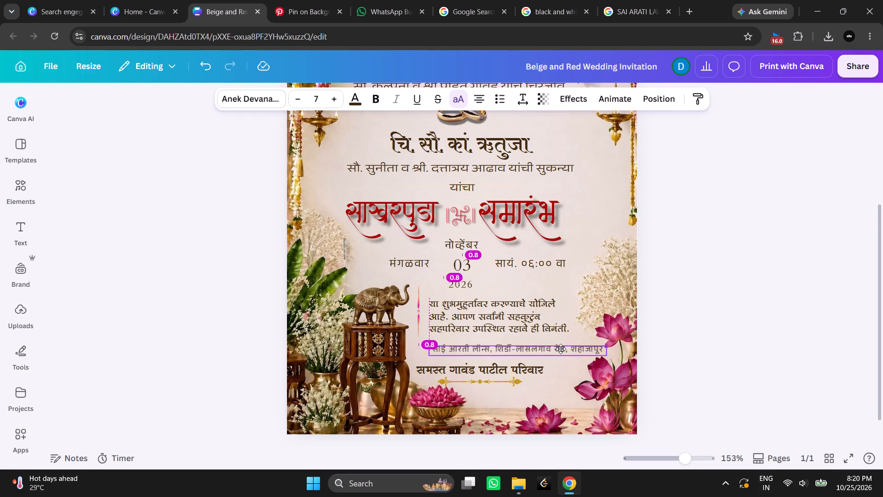
drag(561, 349, 558, 350)
click(155, 302)
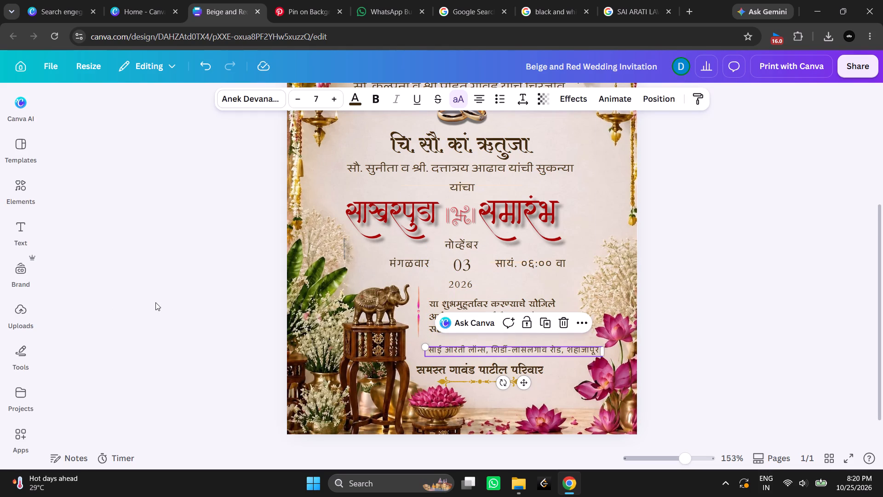
click(527, 349)
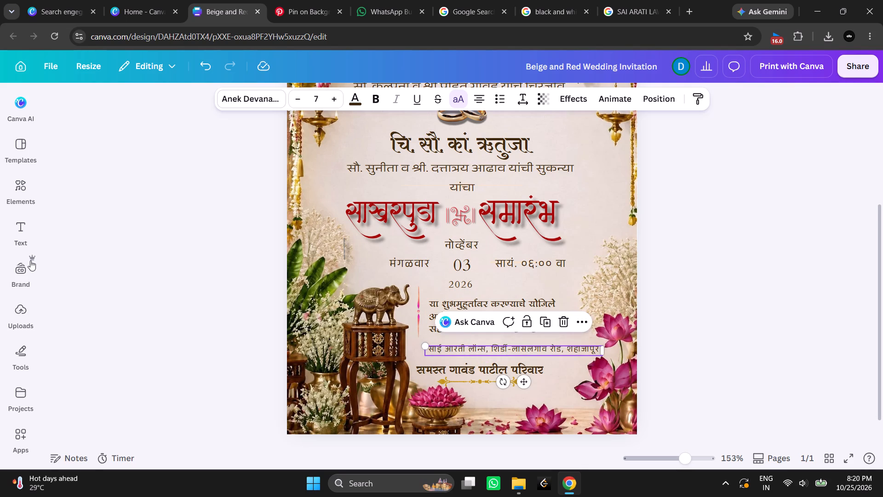
click(120, 261)
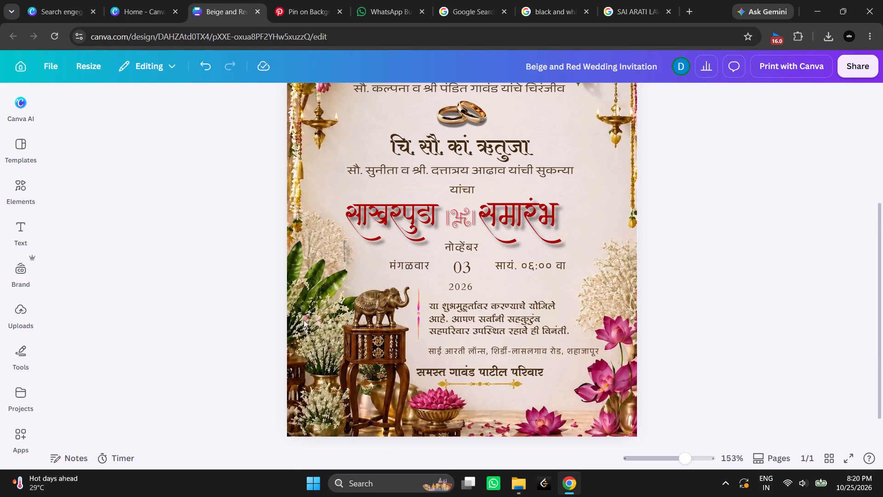
Change the venue address font to Shree Devanagari 5064.
click(459, 350)
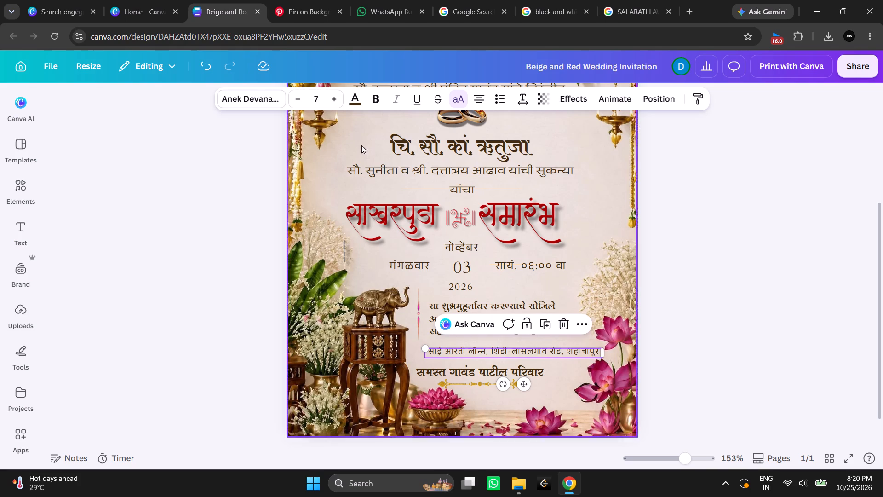
click(244, 97)
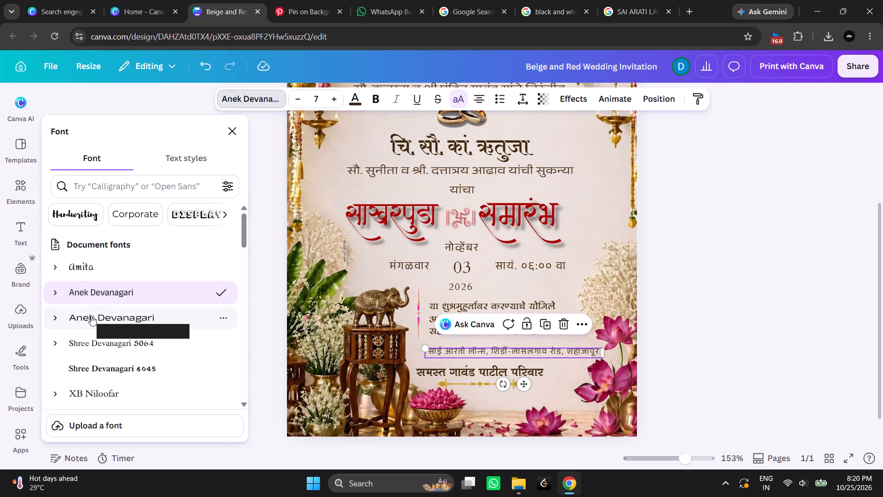
click(90, 341)
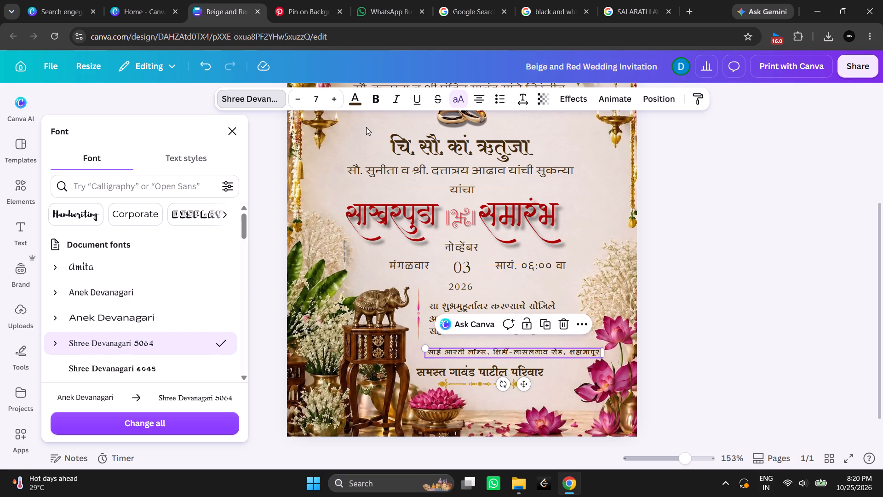
Raise the venue address font size to 8 and extend its box leftward to a width of about 59.
click(339, 99)
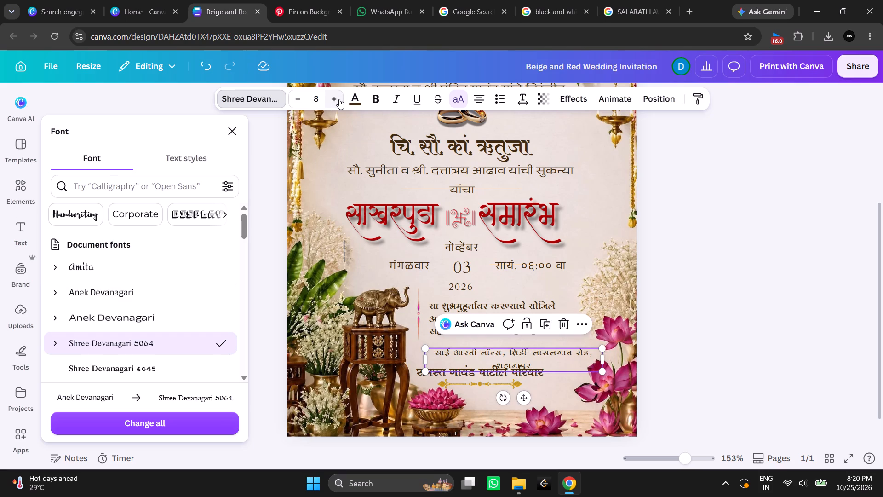
drag(424, 359, 402, 363)
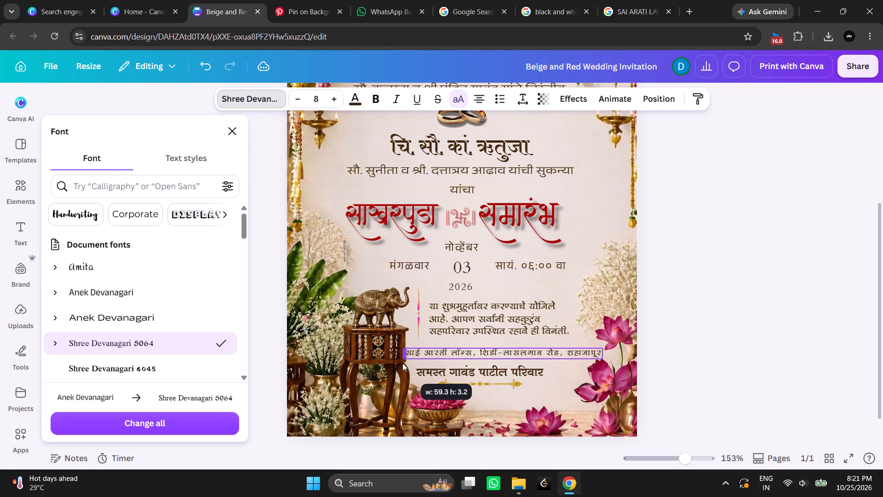
drag(402, 363, 403, 364)
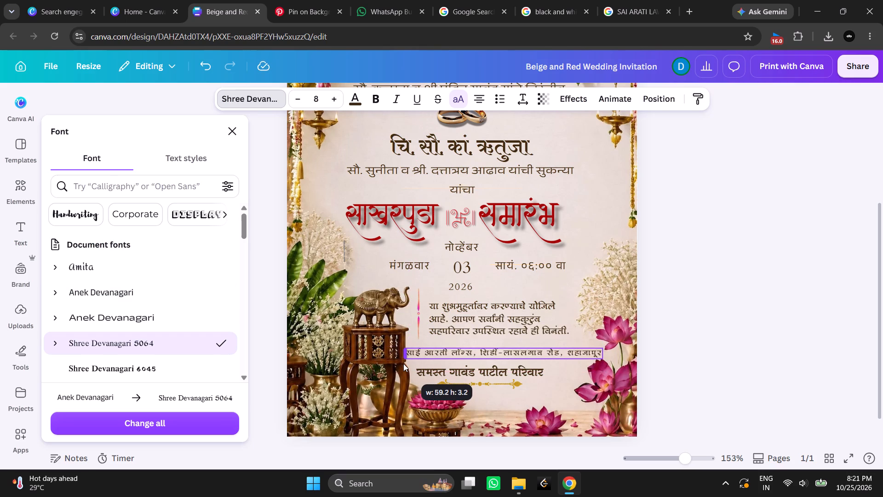
drag(403, 364, 406, 364)
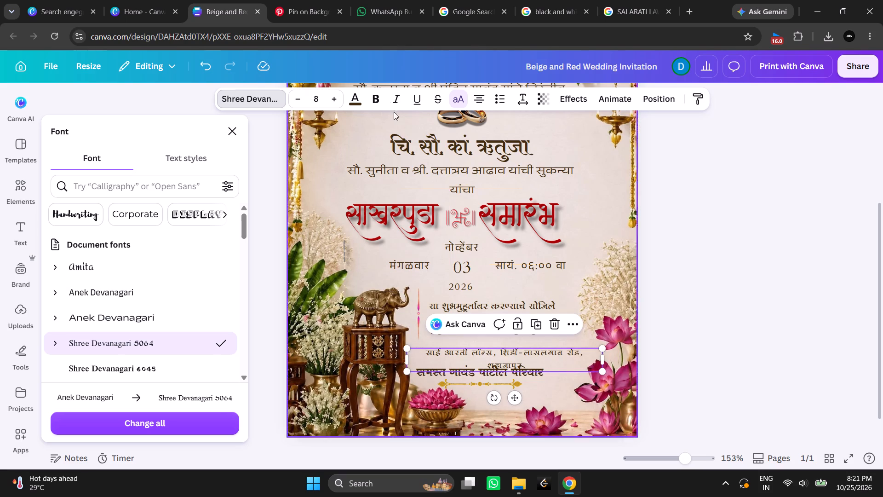
Reduce the venue address font size to 7, and refine it to 7.5.
click(300, 98)
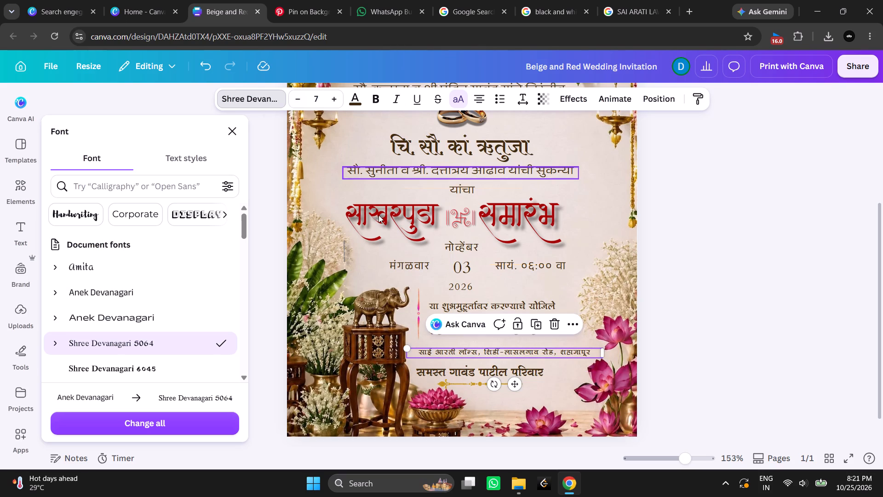
click(321, 99)
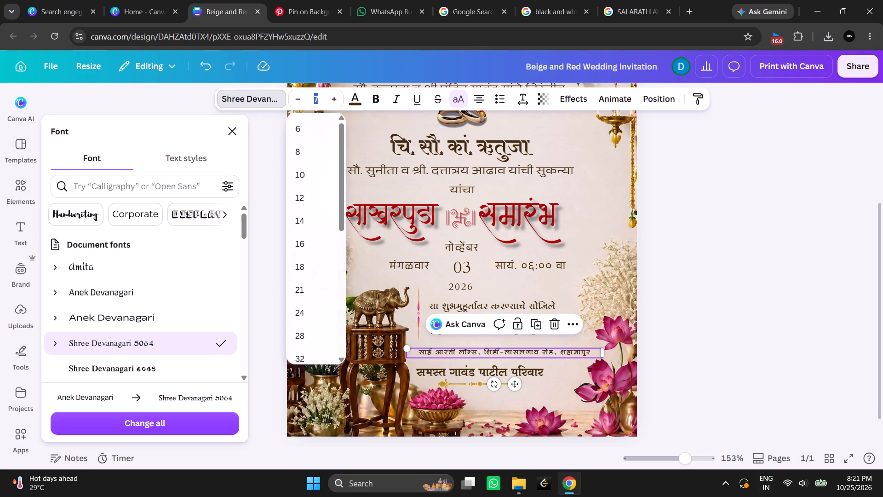
click(321, 99)
key(Right)
text(.5)
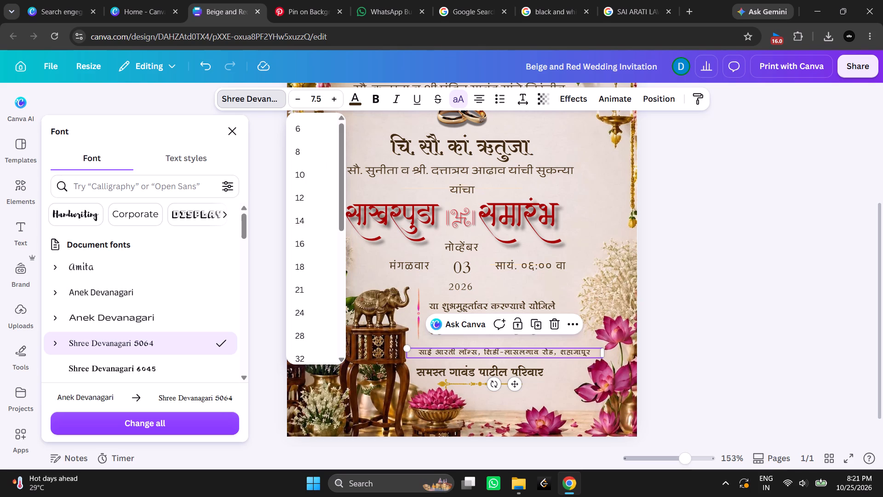
key(Return)
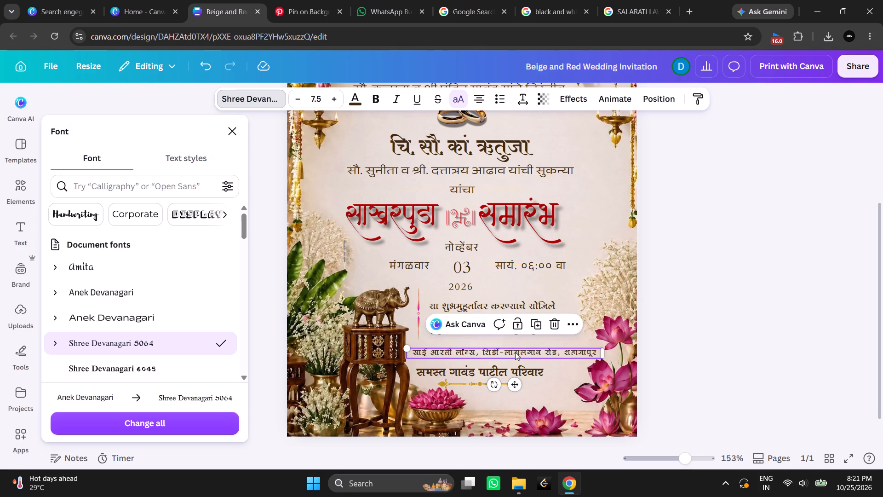
Move the venue address box slightly right so its left edge lines up with the family name below, and deselect it.
drag(515, 383, 516, 383)
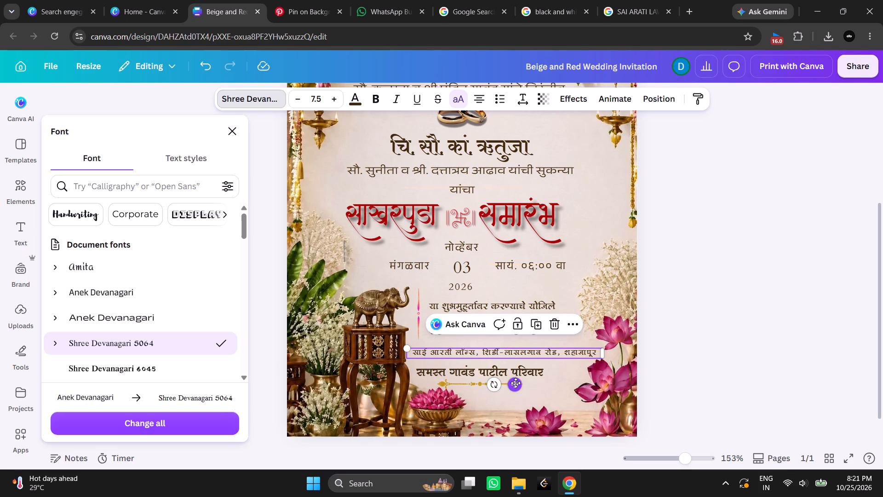
drag(516, 383, 524, 384)
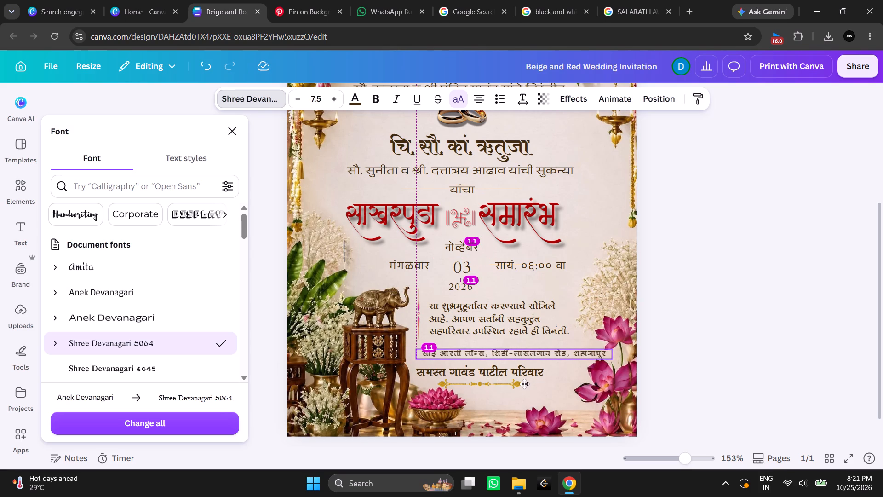
drag(524, 384, 524, 384)
click(266, 331)
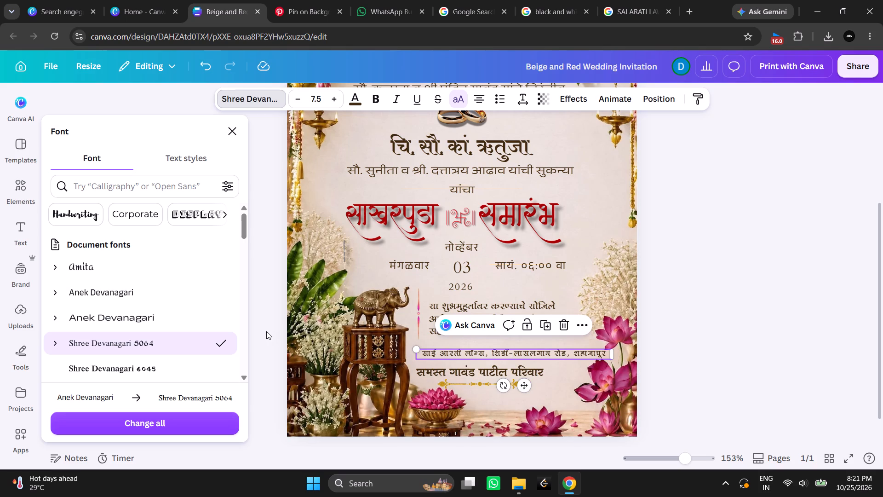
click(482, 352)
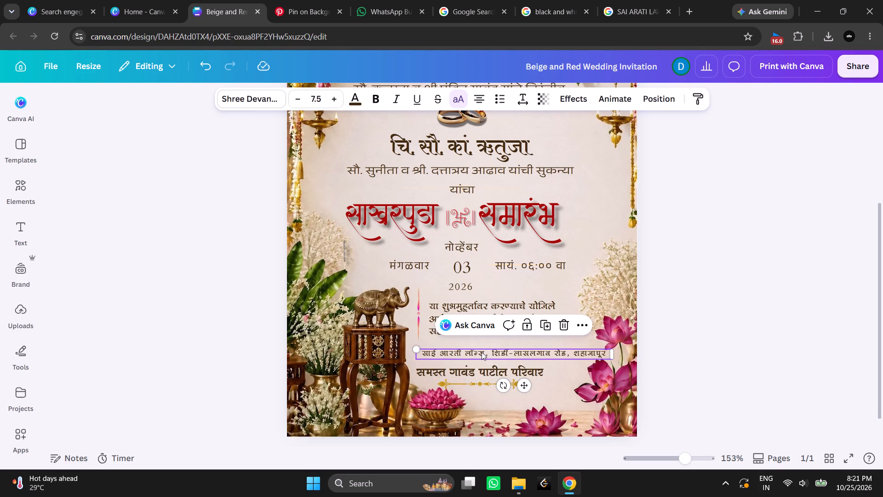
click(721, 336)
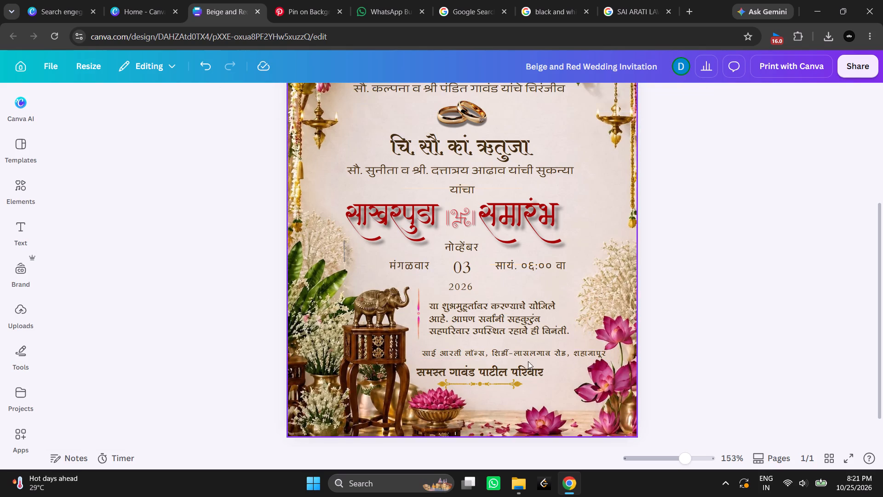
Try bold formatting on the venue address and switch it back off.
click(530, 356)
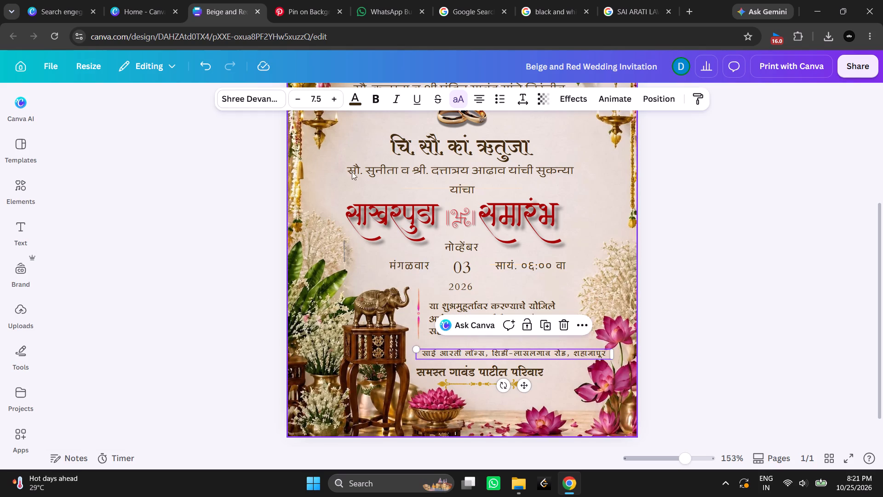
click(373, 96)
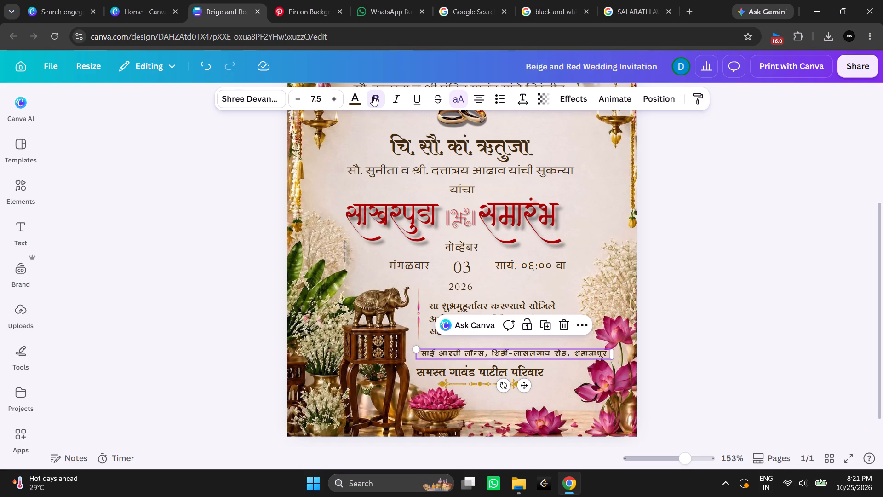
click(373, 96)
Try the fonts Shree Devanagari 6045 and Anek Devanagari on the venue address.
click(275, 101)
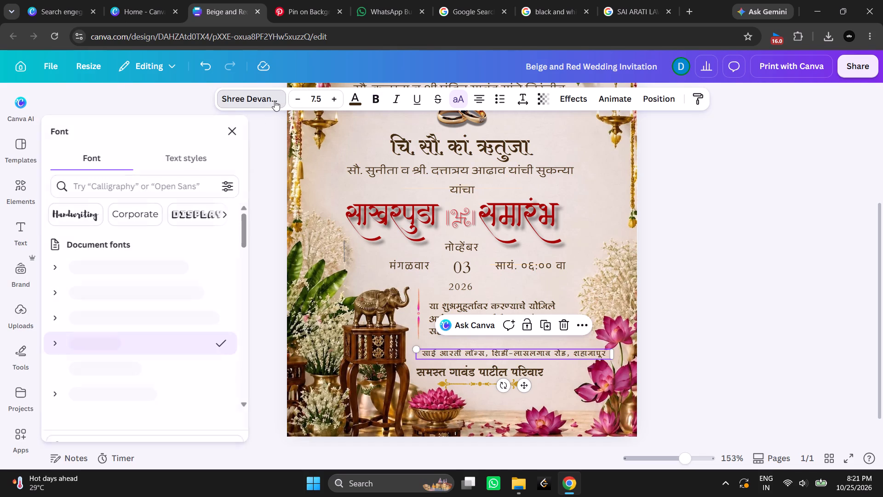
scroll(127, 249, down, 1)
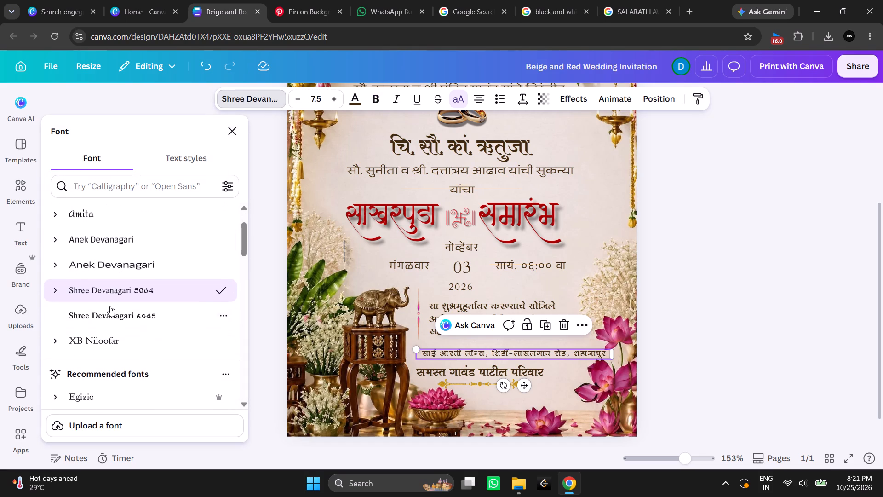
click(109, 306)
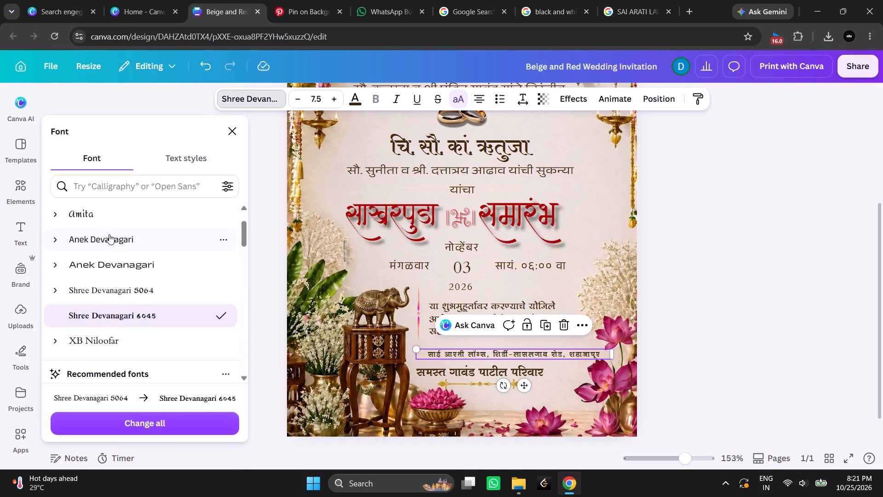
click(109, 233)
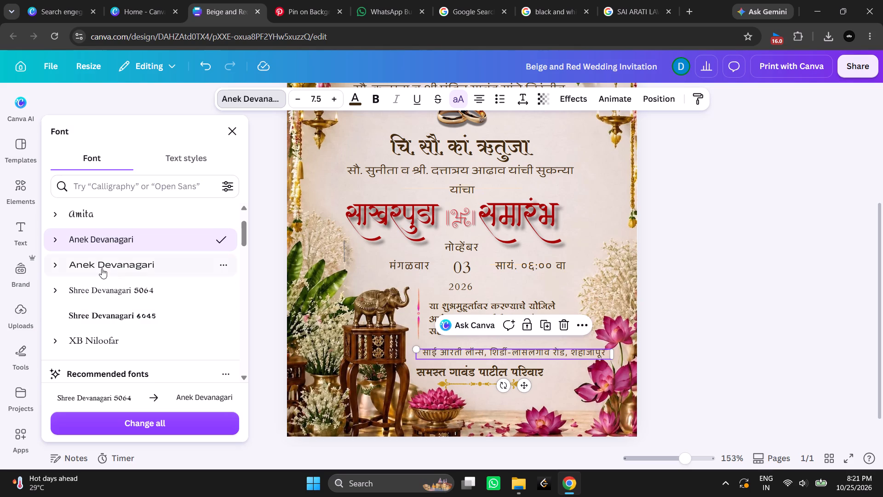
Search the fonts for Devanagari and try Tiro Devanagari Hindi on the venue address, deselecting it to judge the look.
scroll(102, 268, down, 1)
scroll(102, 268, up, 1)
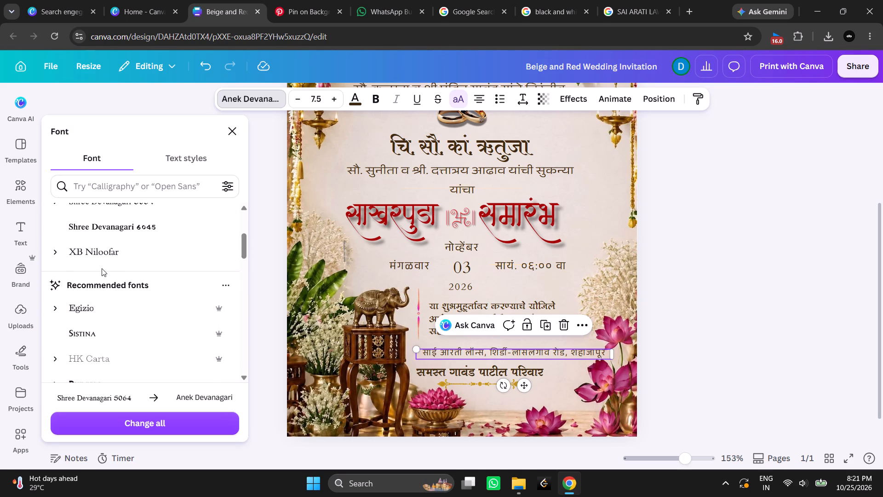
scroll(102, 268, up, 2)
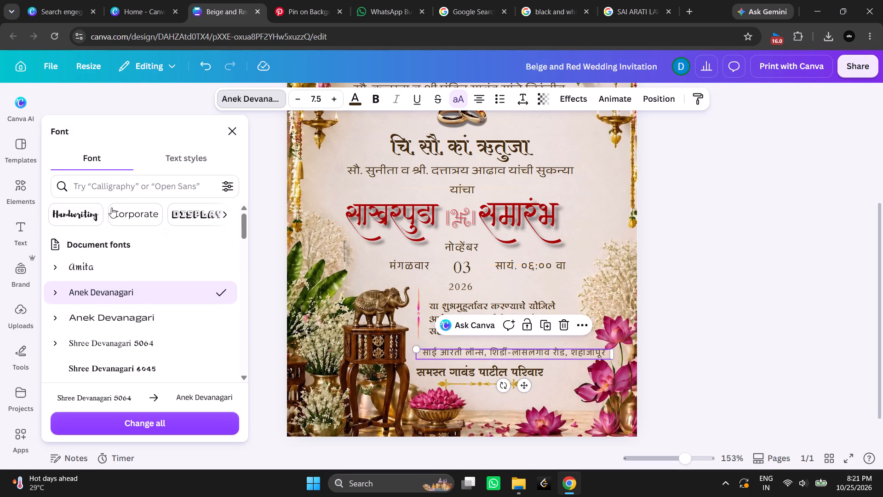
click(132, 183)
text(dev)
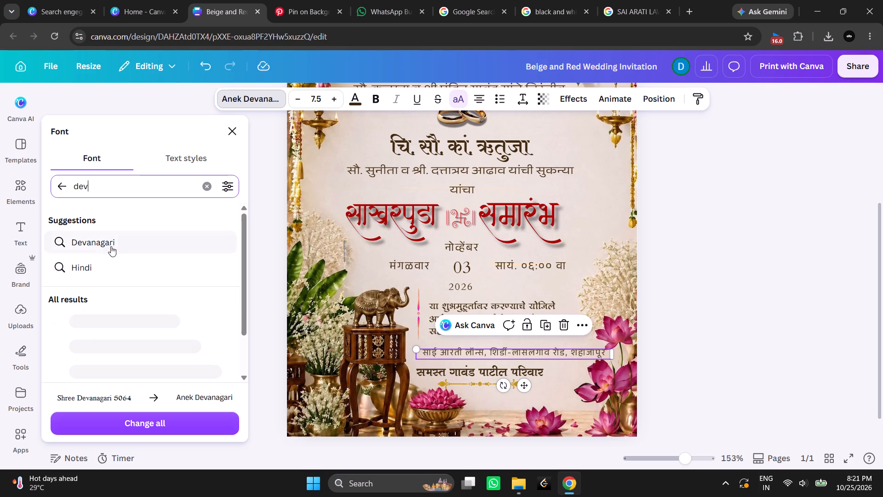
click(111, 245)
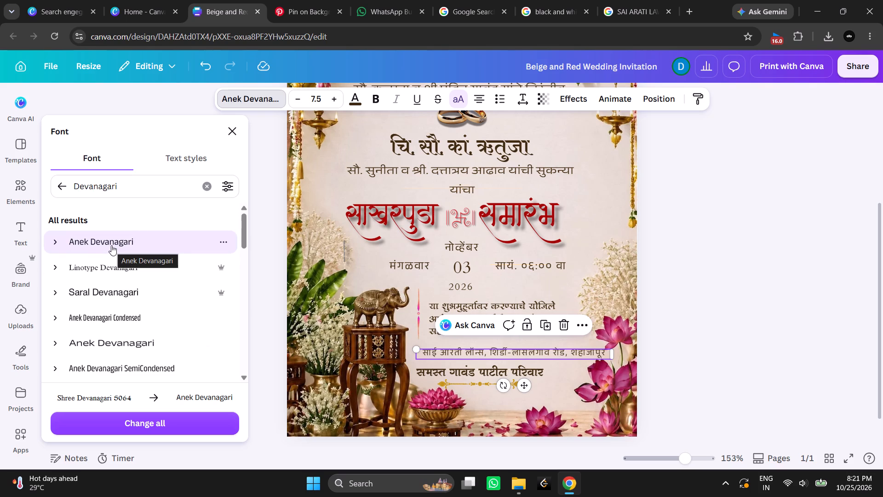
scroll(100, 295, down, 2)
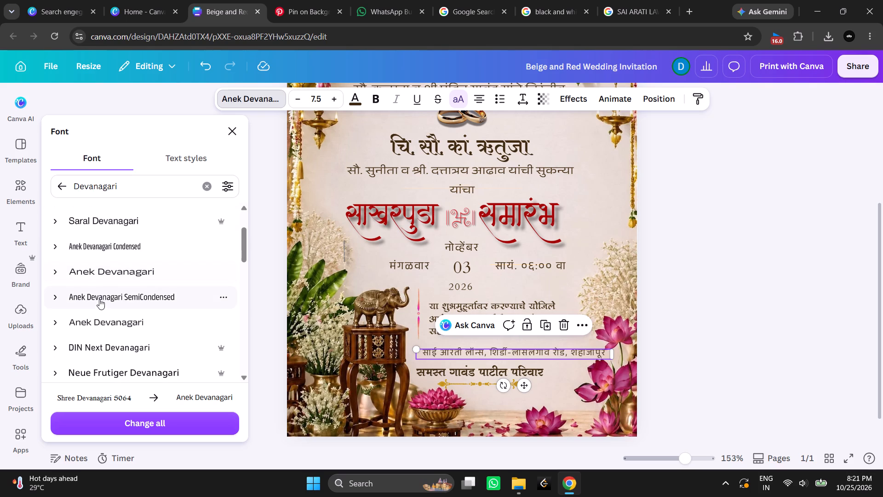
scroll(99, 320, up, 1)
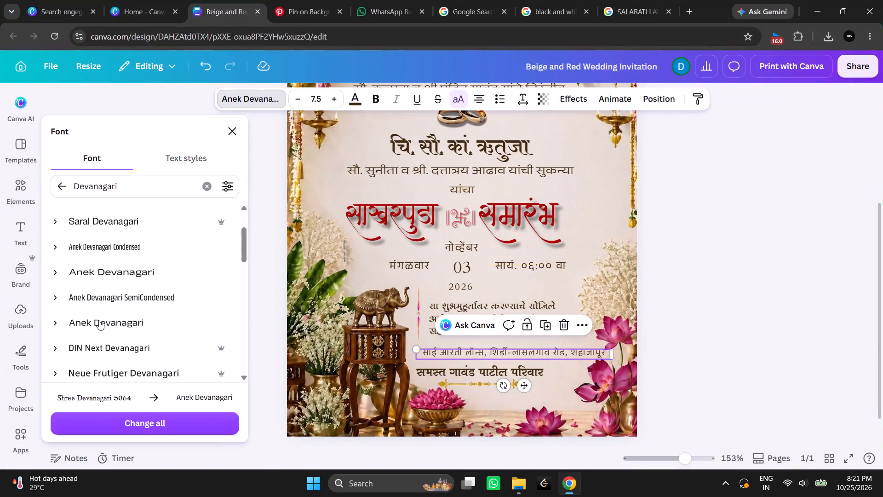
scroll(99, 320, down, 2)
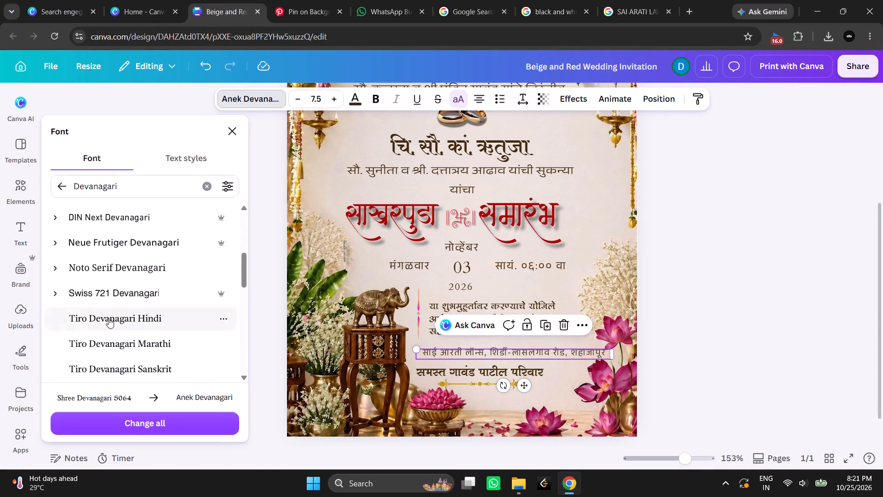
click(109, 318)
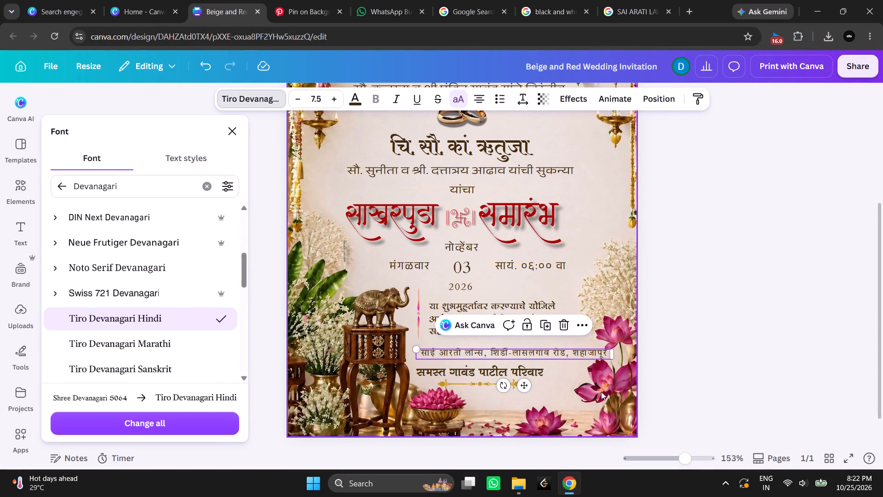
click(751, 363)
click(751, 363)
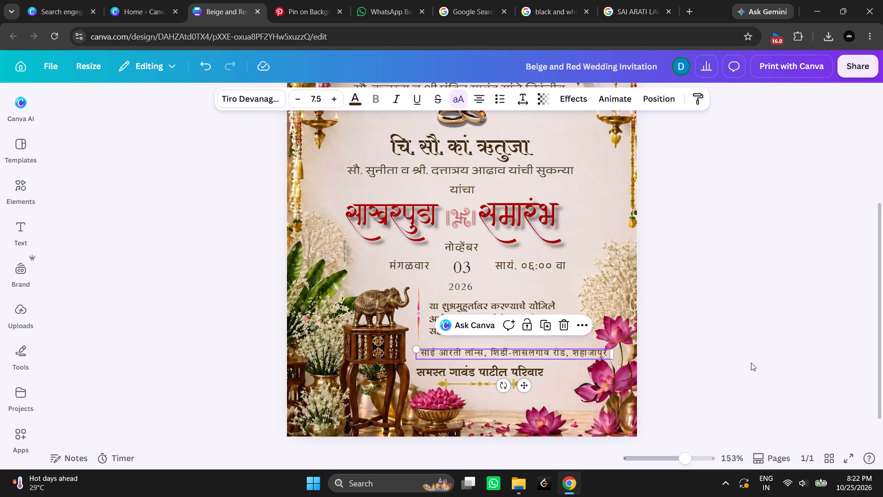
Try Saral Devanagari and the wide Anek Devanagari variant on the venue address while comparing the Devanagari fonts.
click(551, 351)
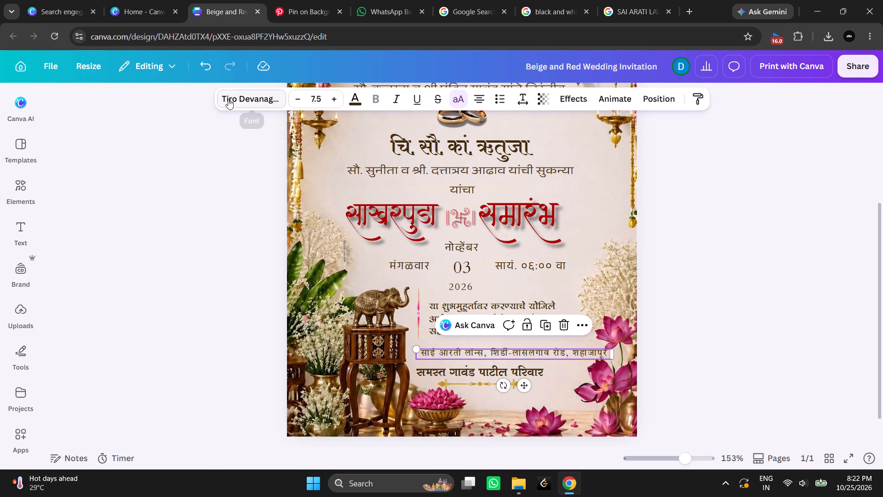
click(228, 99)
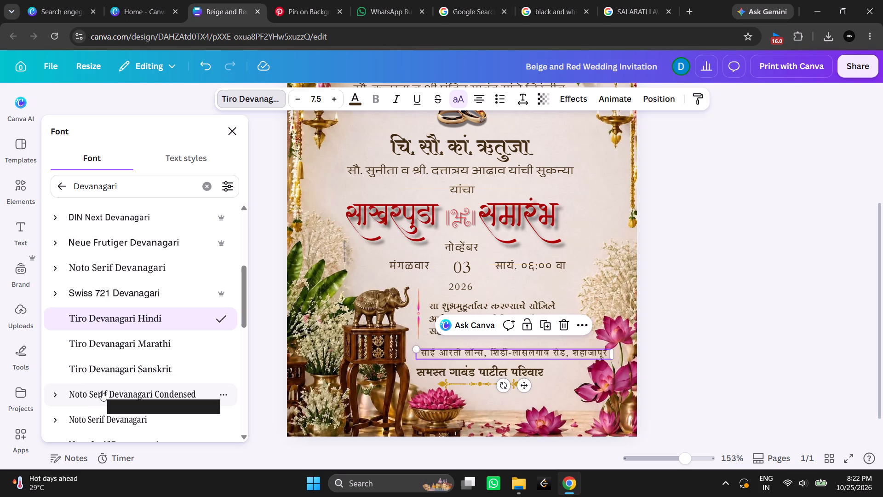
scroll(102, 391, up, 4)
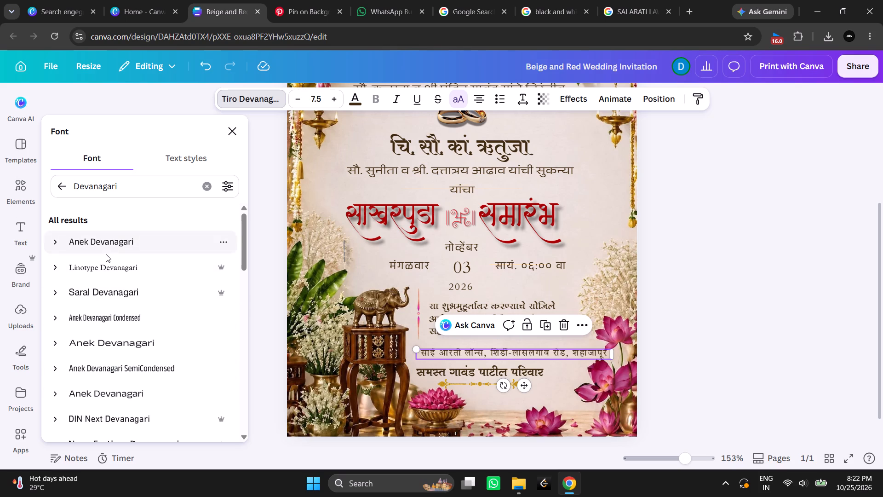
click(109, 286)
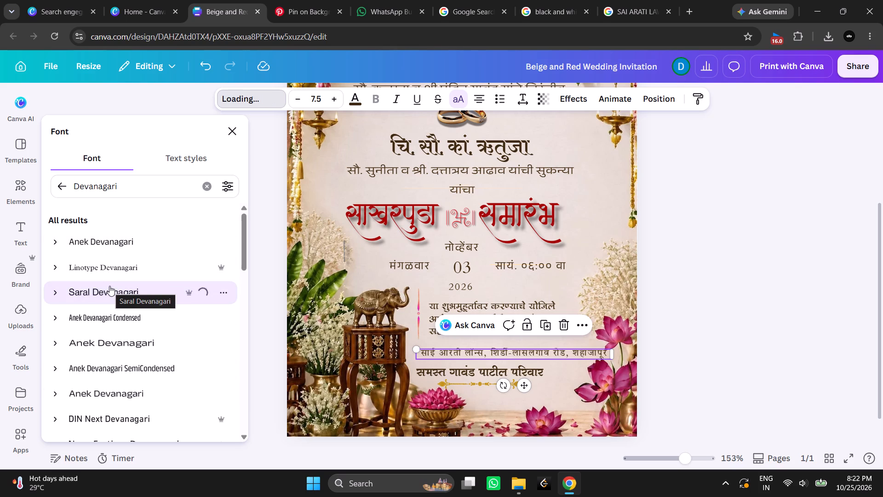
scroll(109, 286, down, 1)
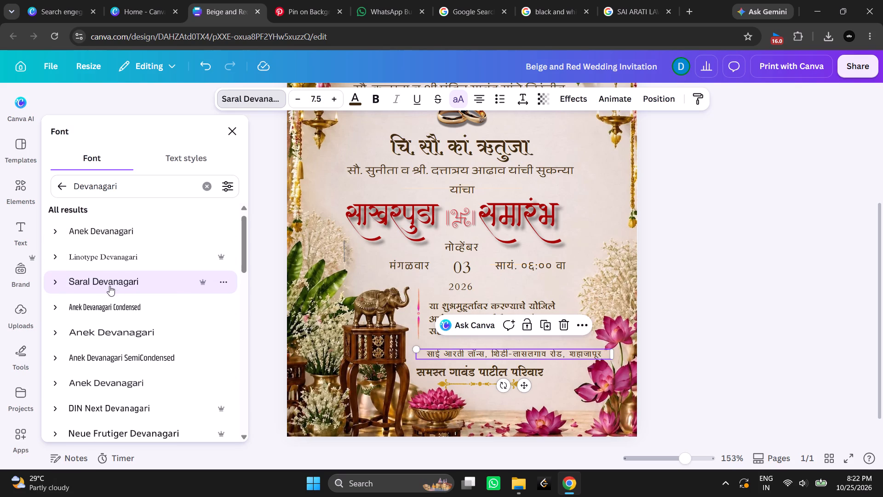
click(114, 333)
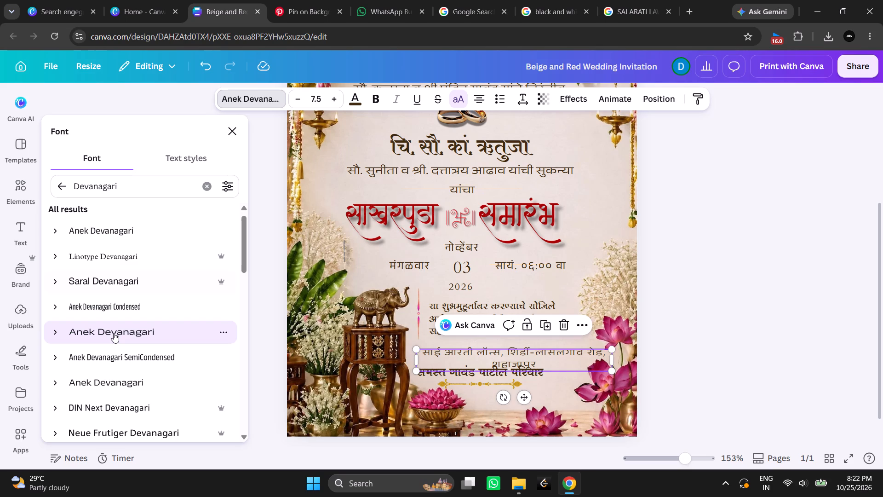
scroll(114, 333, down, 1)
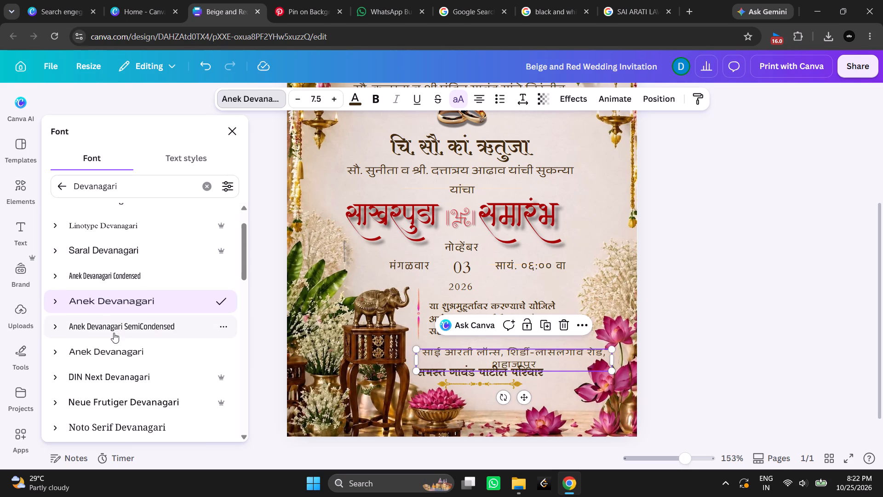
scroll(114, 333, down, 1)
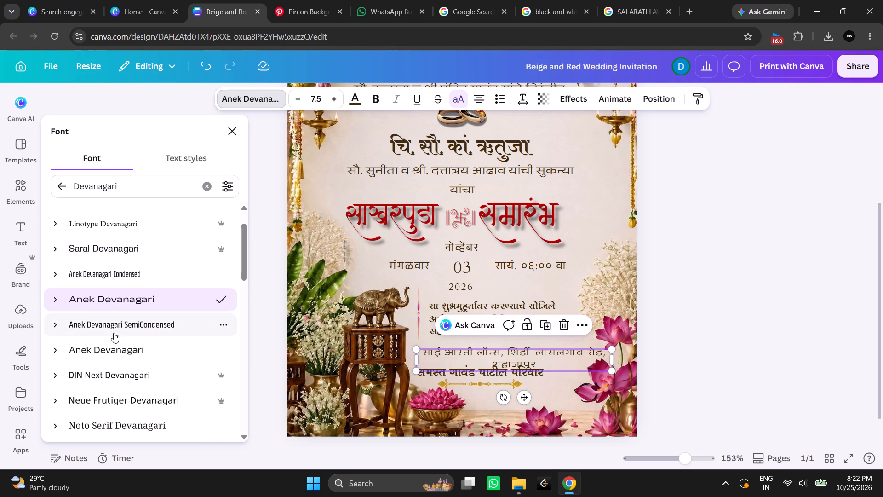
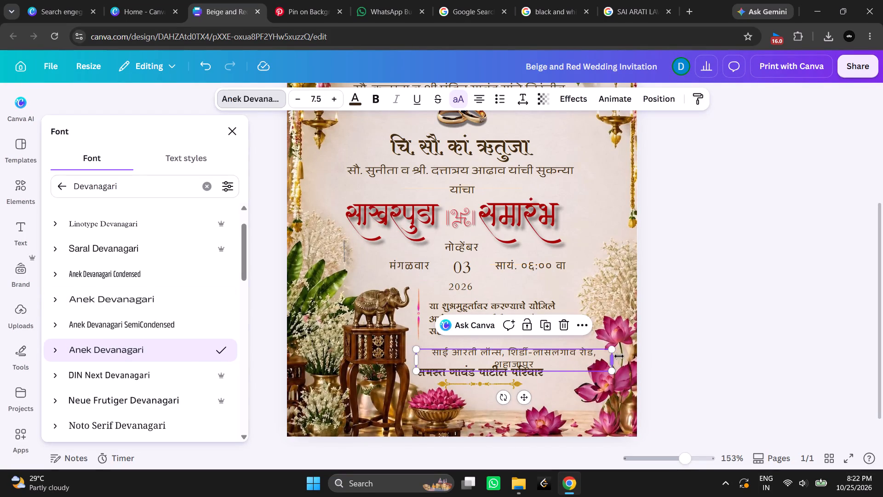
Widen the venue address text box to about 62.8 so it fits on one line, and shift it slightly towards the elephant stand.
drag(616, 358, 630, 357)
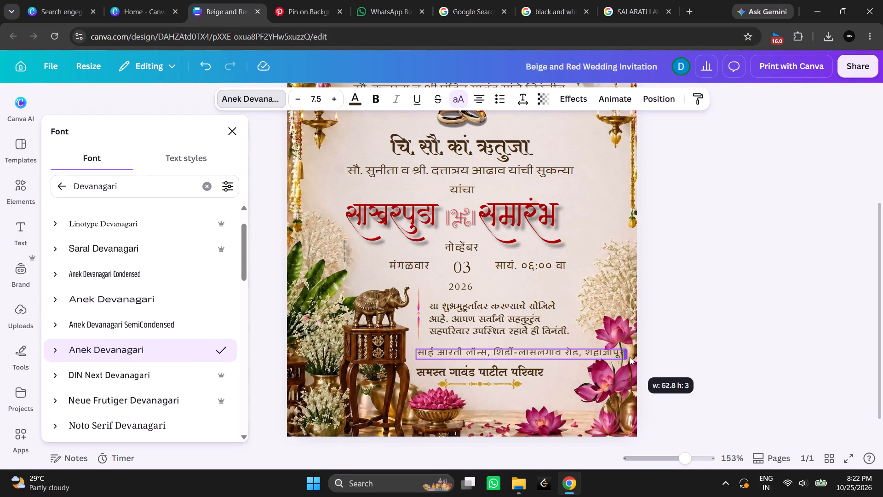
drag(630, 357, 626, 357)
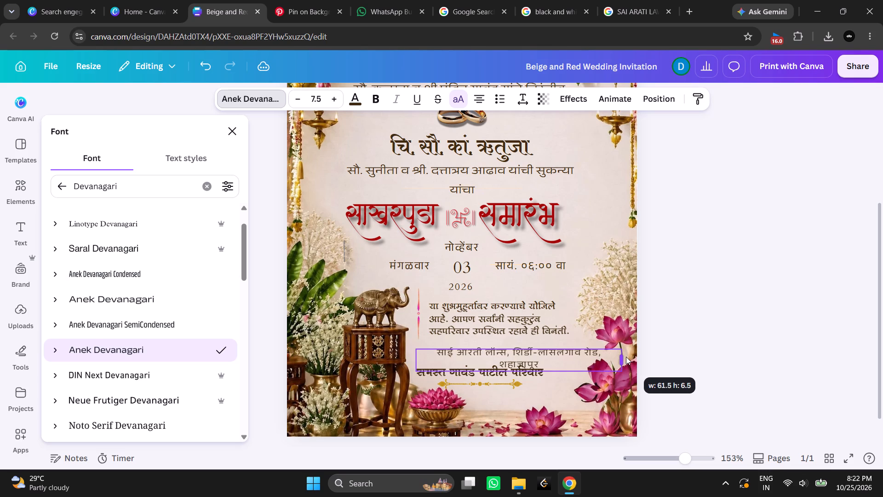
drag(626, 357, 629, 356)
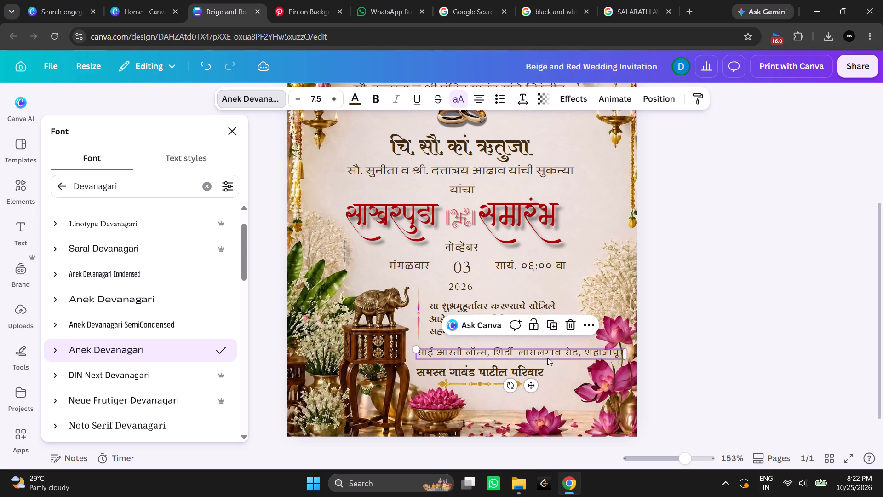
drag(554, 351, 550, 353)
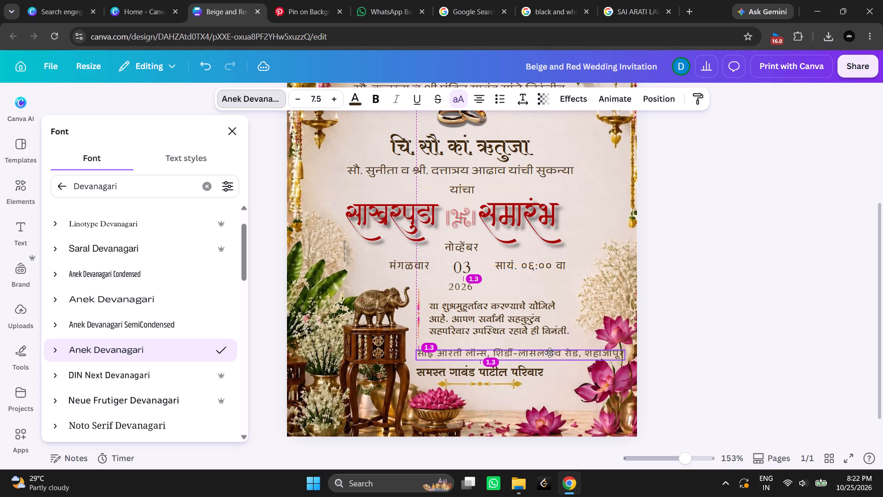
drag(550, 353, 550, 353)
click(706, 333)
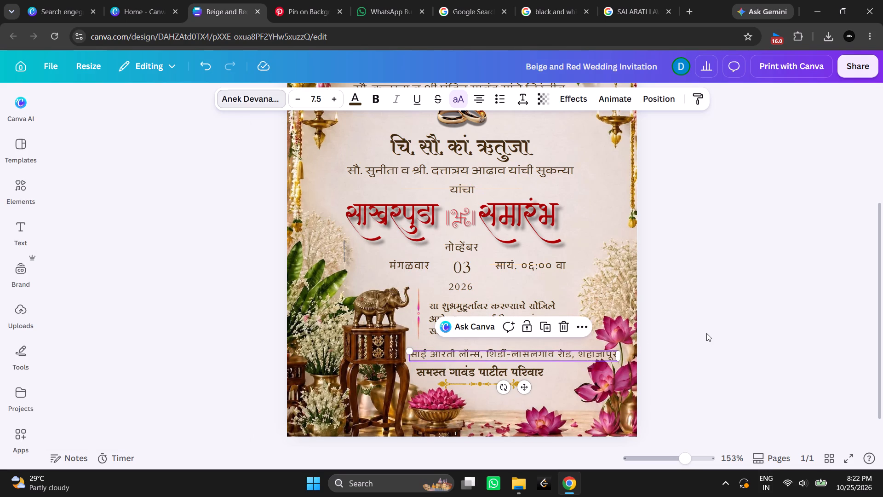
click(706, 333)
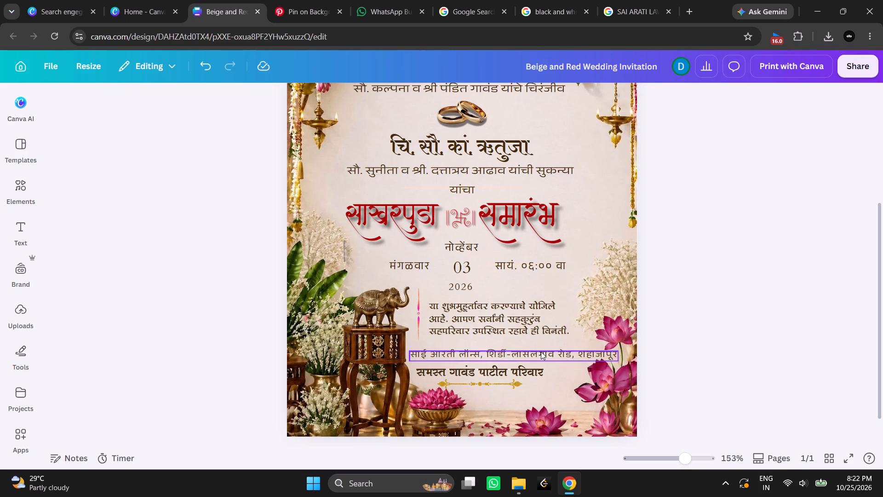
Scale the venue address down to font size 7.3, about 60.6 wide, keeping it on one line.
click(541, 352)
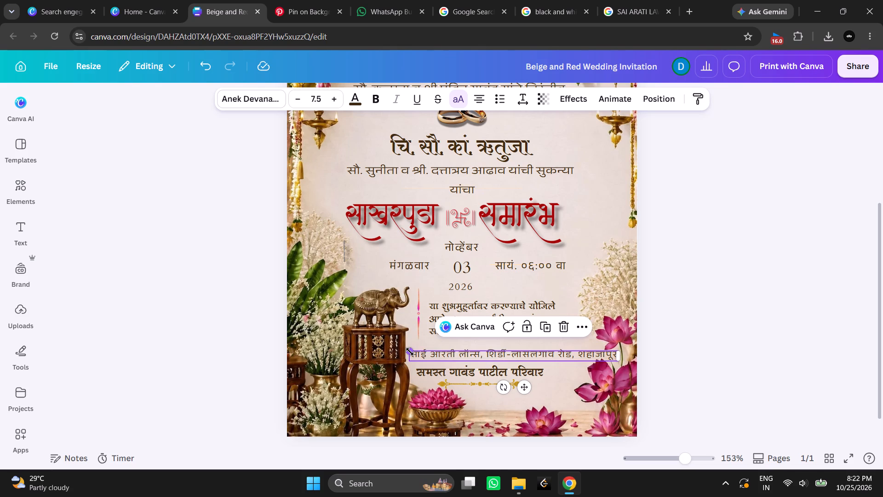
click(410, 352)
drag(410, 352, 425, 353)
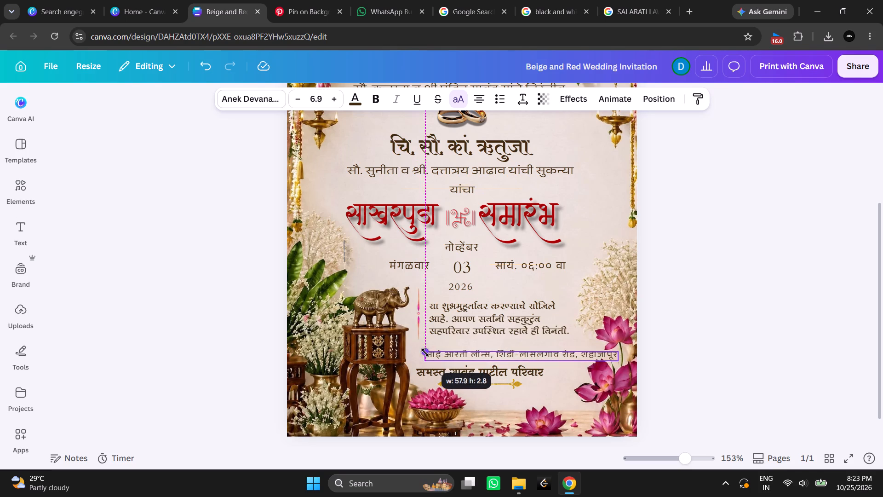
drag(425, 353, 433, 349)
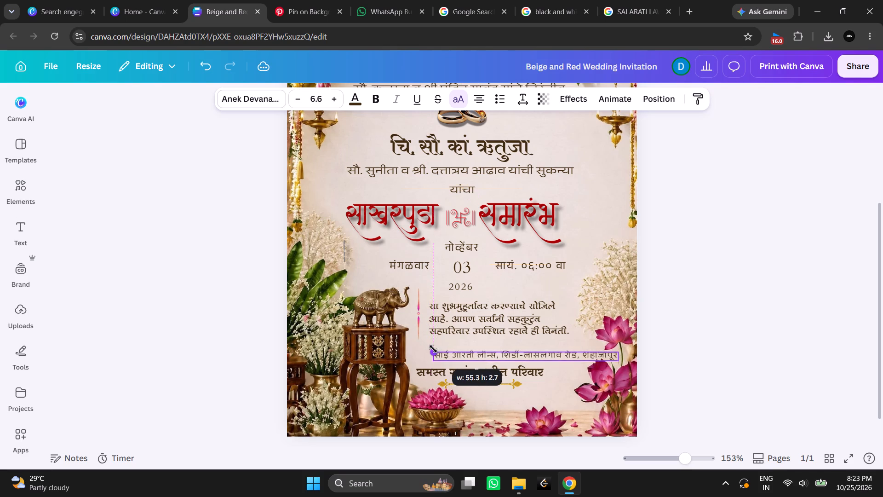
drag(433, 349, 417, 347)
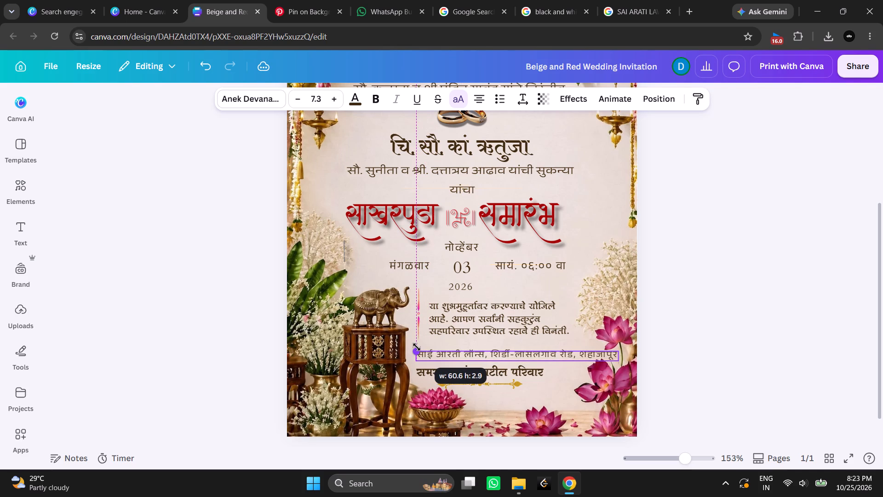
drag(417, 347, 417, 347)
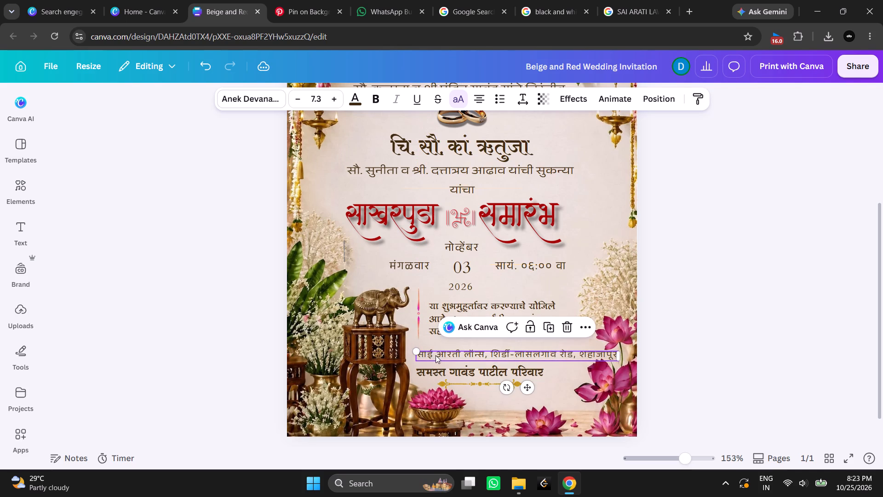
click(739, 386)
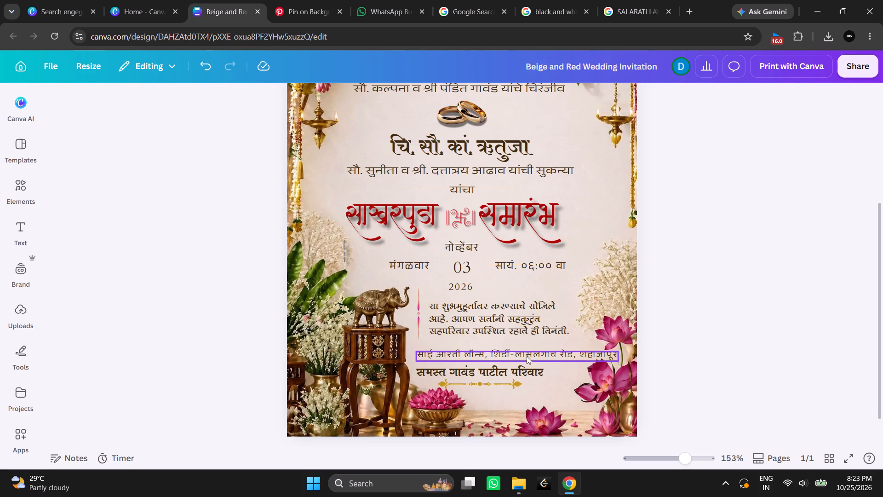
click(798, 355)
Duplicate the word यांचा and place the copy just above the start of the venue address.
scroll(798, 355, up, 1)
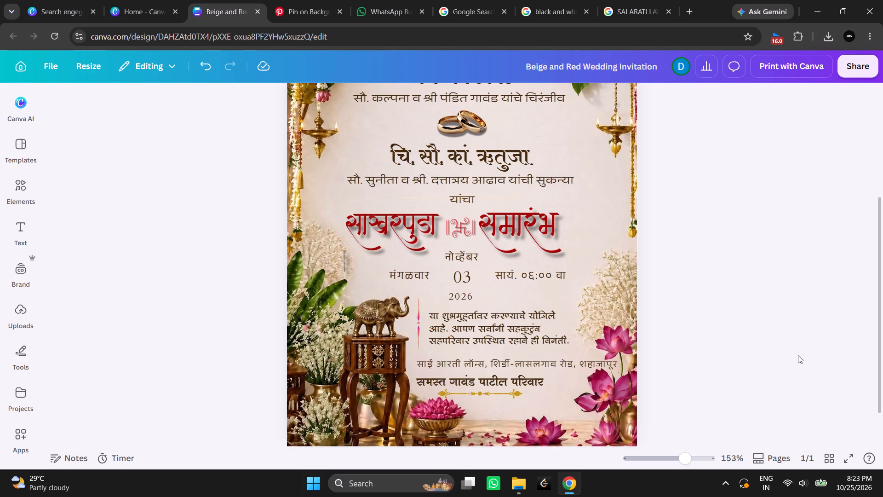
scroll(798, 355, up, 2)
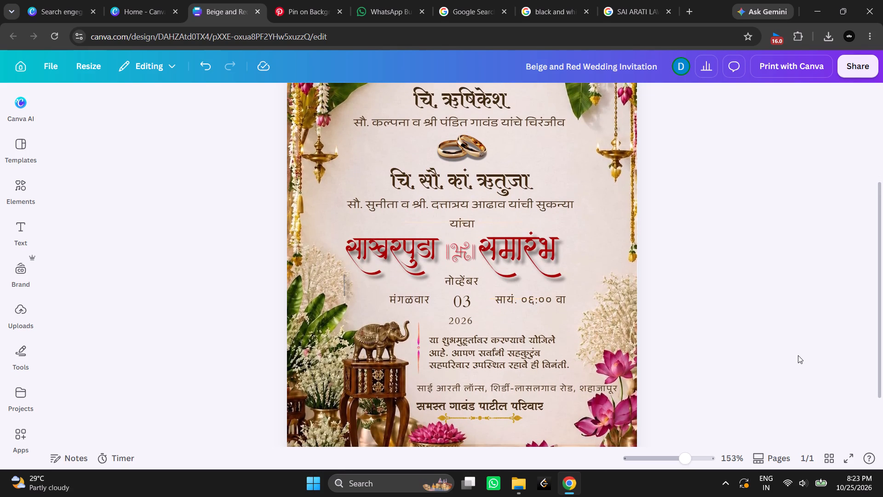
scroll(798, 355, up, 2)
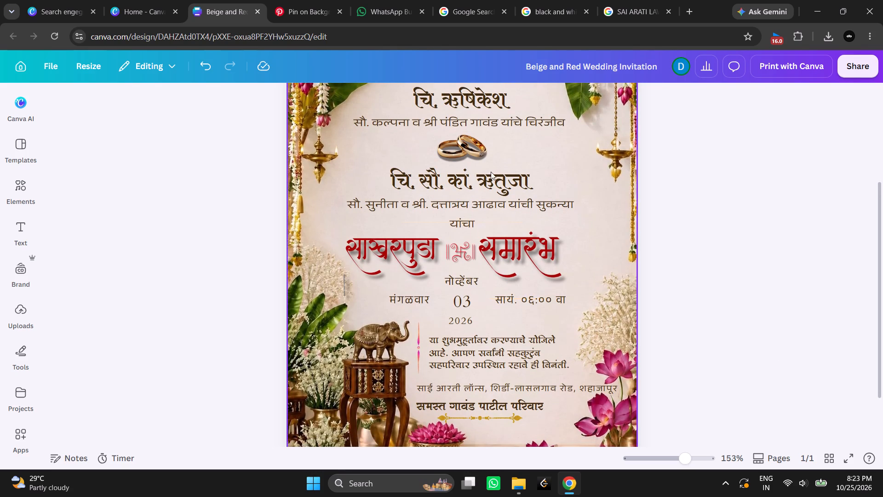
click(470, 220)
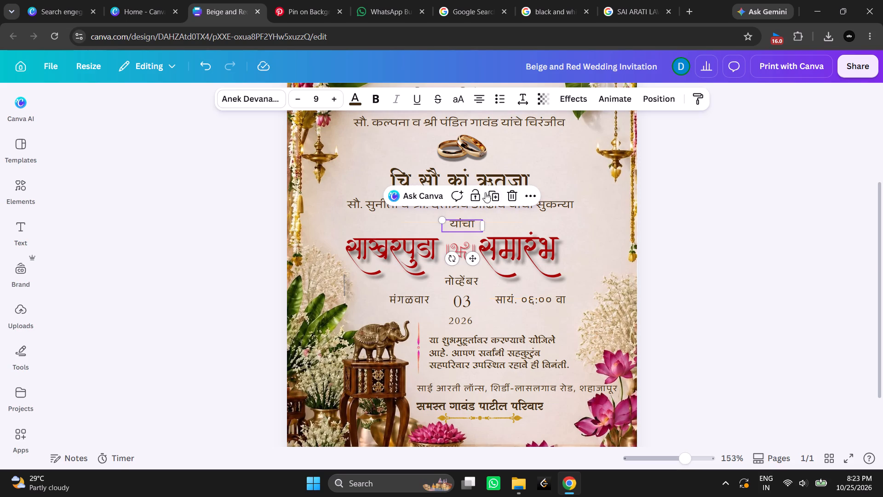
click(489, 190)
drag(473, 237, 437, 376)
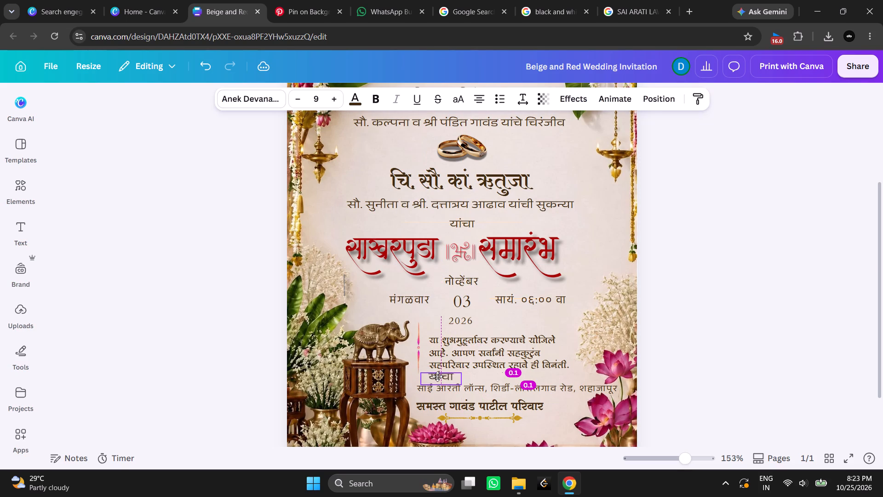
drag(437, 376, 430, 378)
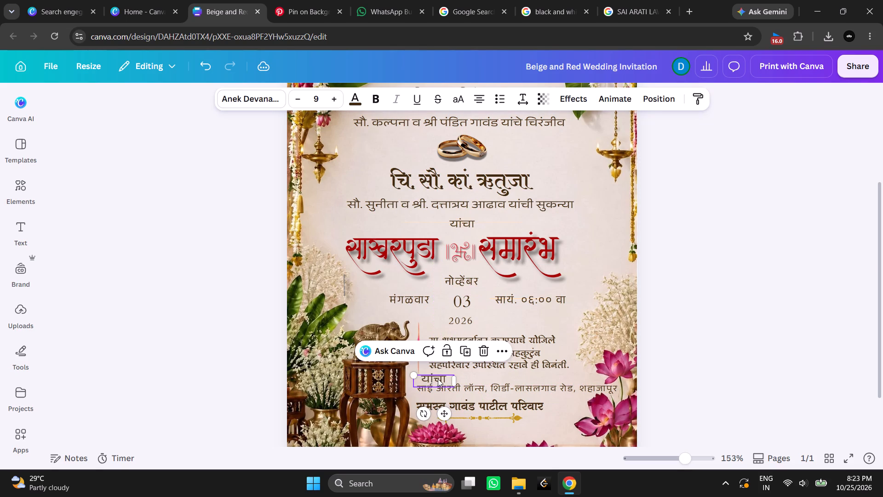
double_click(438, 379)
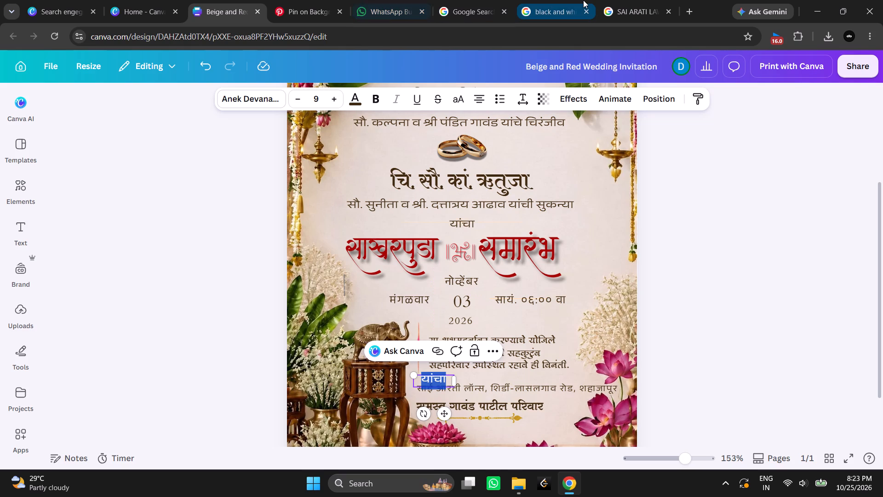
click(639, 0)
click(347, 85)
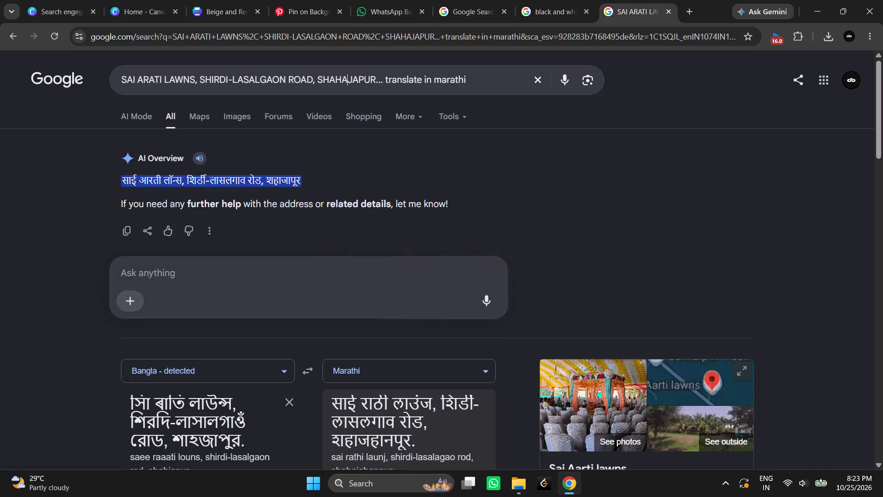
key(ctrl+a)
text(sthal)
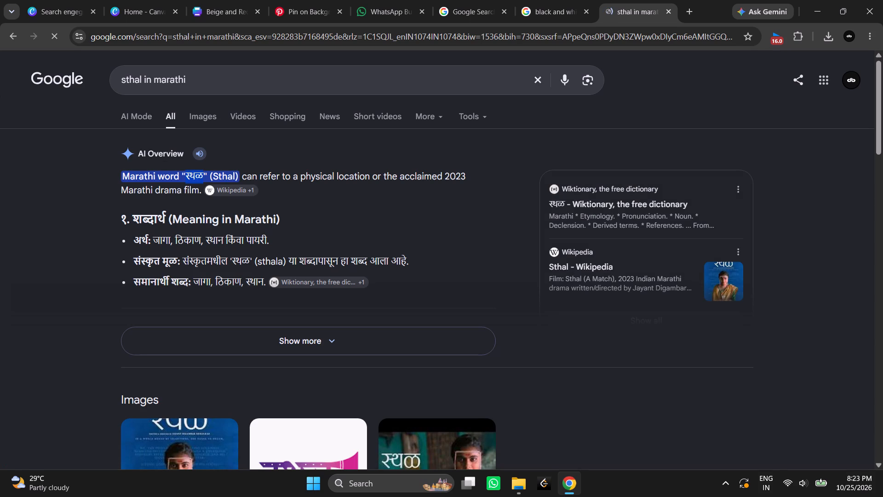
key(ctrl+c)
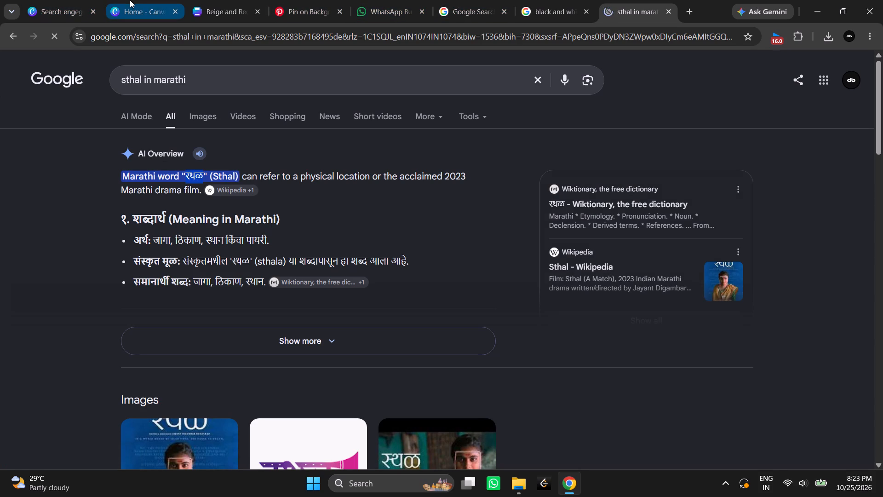
Back in the invitation design, replace the duplicated word with स्थळ and set its font size to 7.
click(130, 0)
click(77, 0)
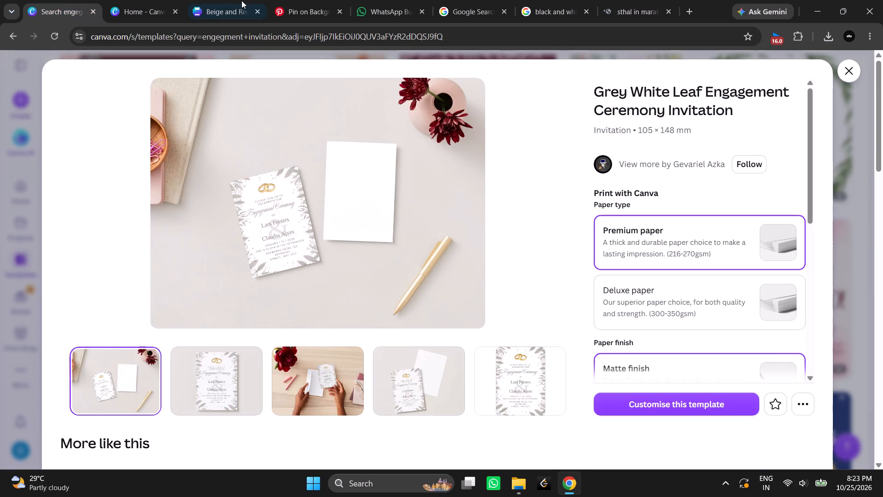
click(230, 0)
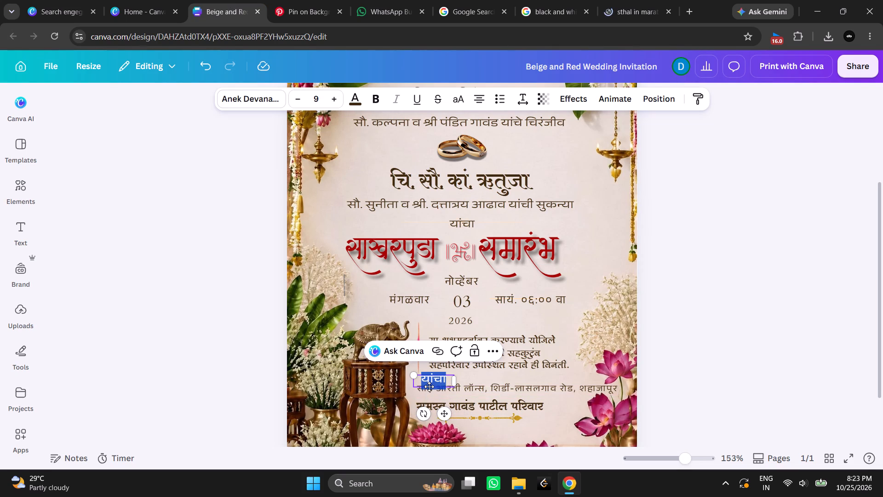
key(ctrl+v)
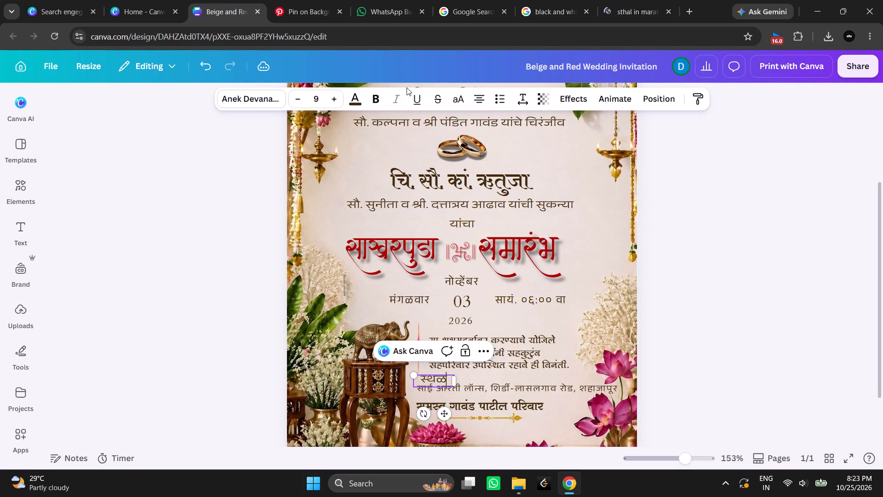
click(297, 97)
click(297, 97)
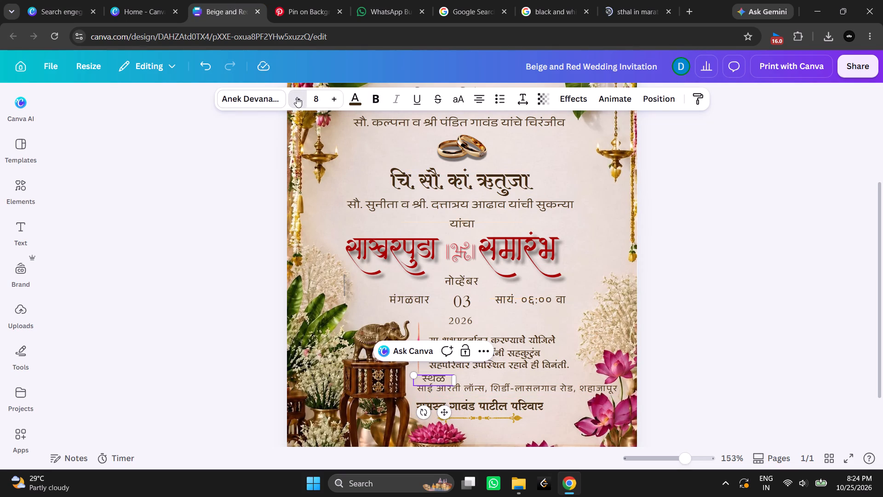
click(812, 325)
Add a space and a colon after स्थळ in the label above the venue address.
scroll(812, 325, down, 1)
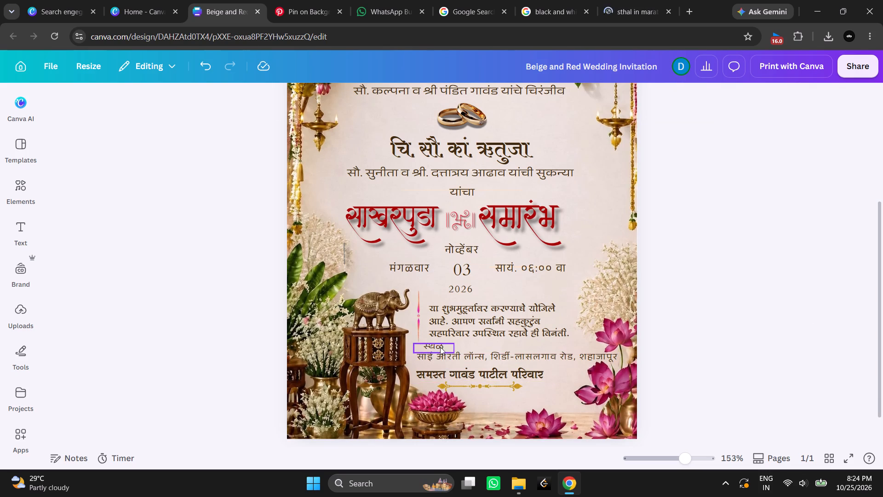
click(437, 344)
double_click(445, 346)
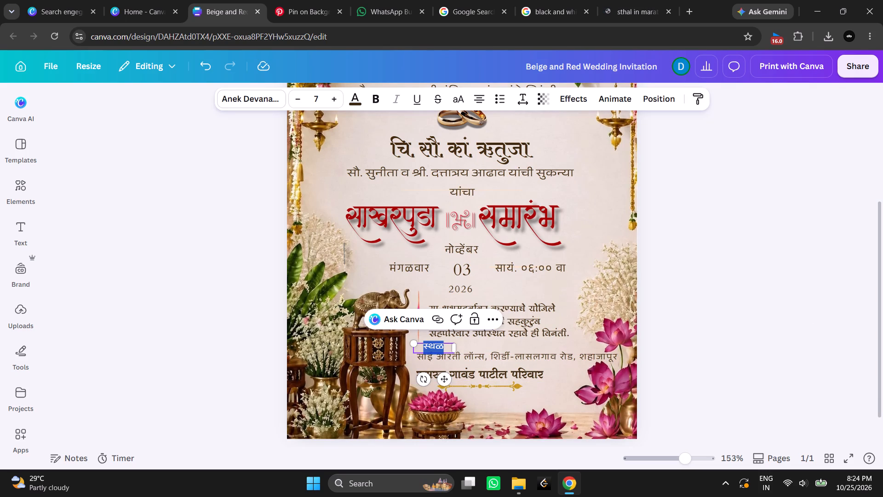
click(445, 346)
key(space)
text(:)
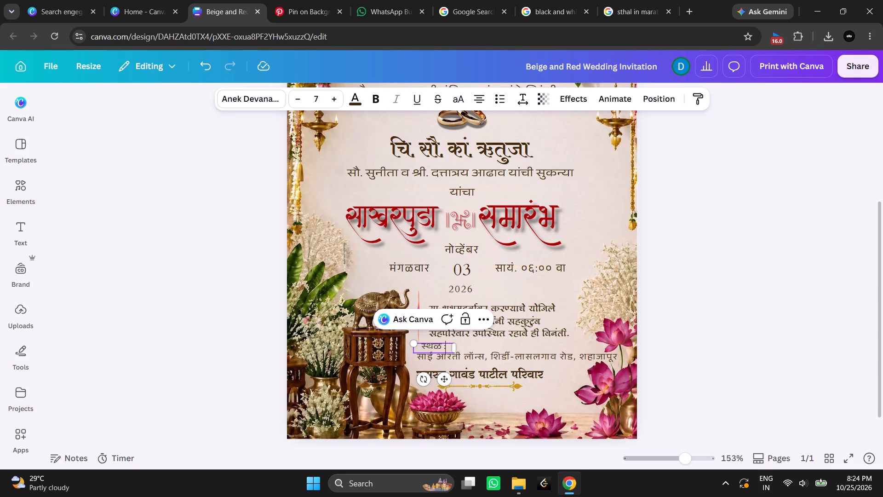
click(716, 314)
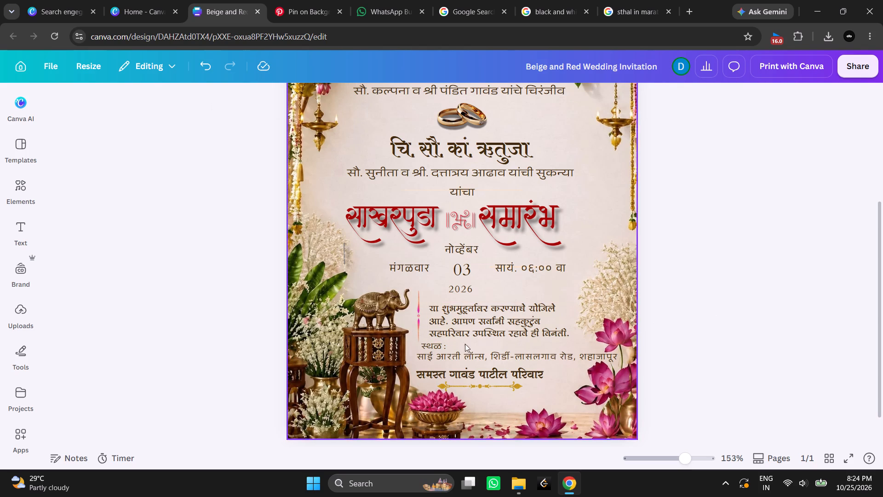
Delete the separate स्थळ : label above the venue address.
click(427, 341)
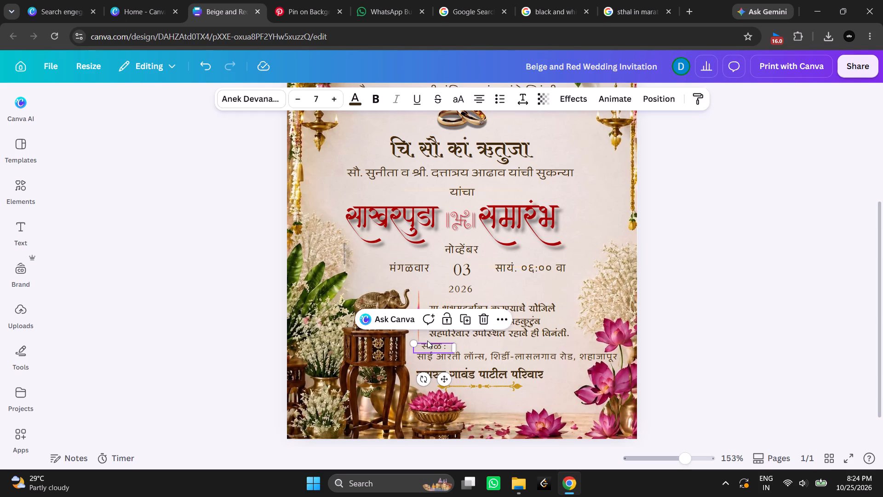
key(Delete)
Insert "स्थळ: " at the start of the venue address and move the text slightly up, clear of the family line.
click(428, 356)
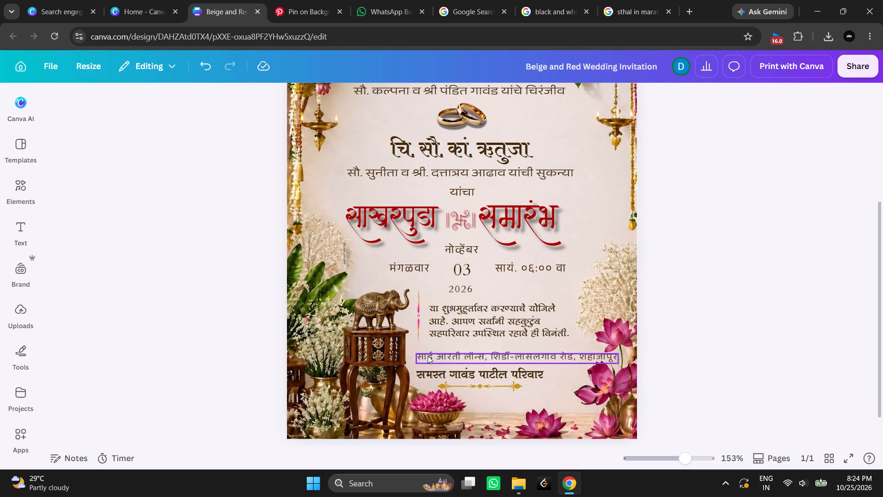
double_click(424, 356)
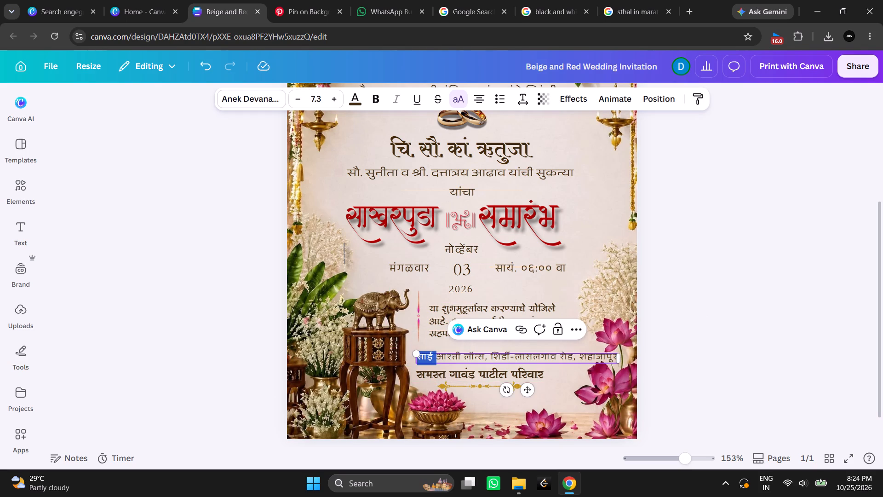
key(Left)
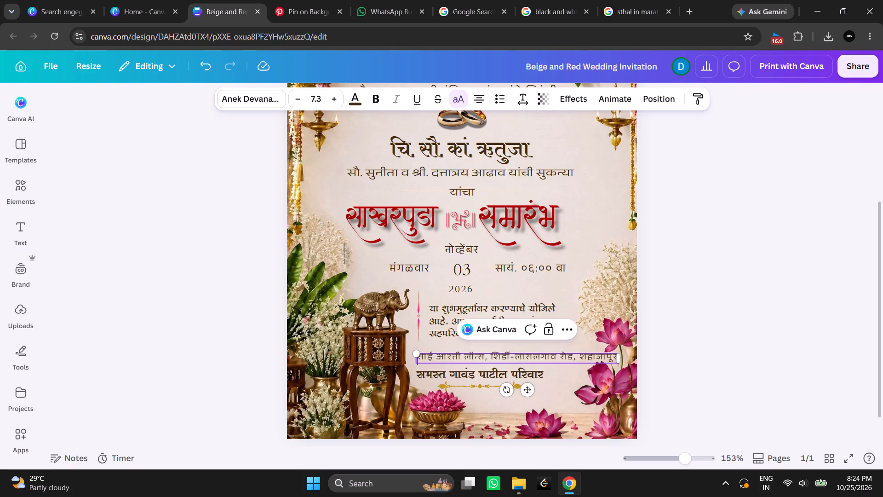
key(ctrl+v)
text(:)
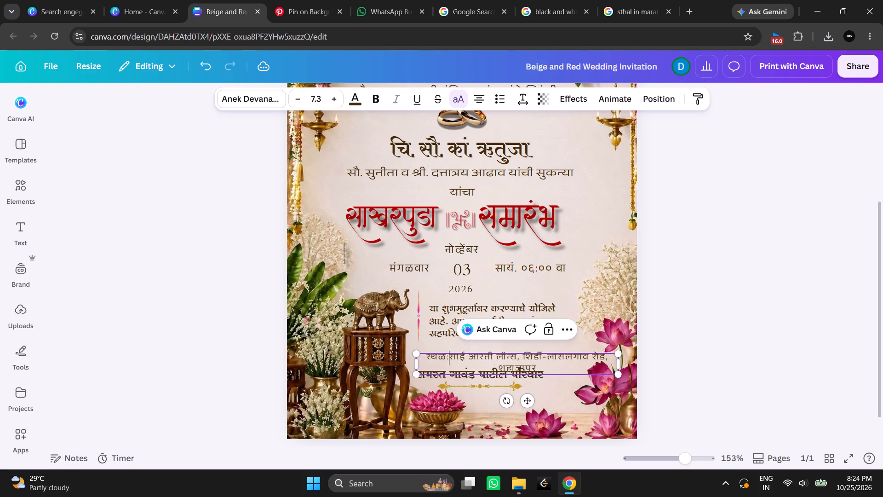
key(space)
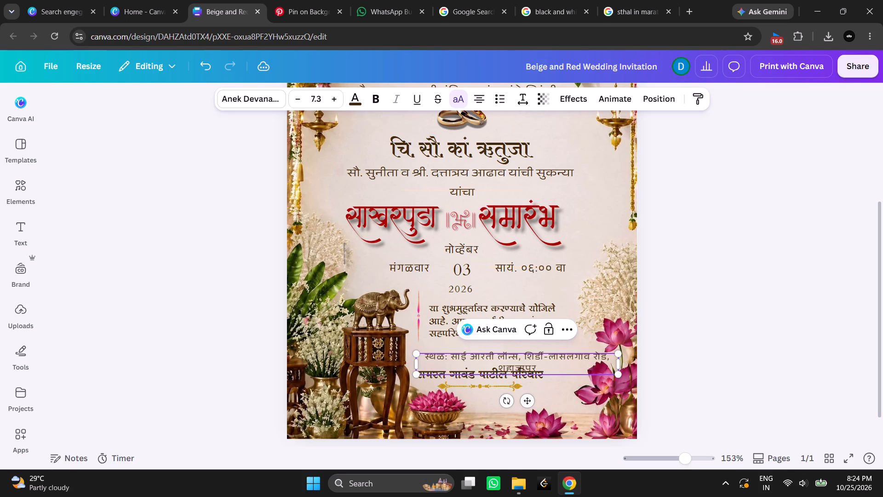
drag(529, 400, 524, 392)
click(775, 381)
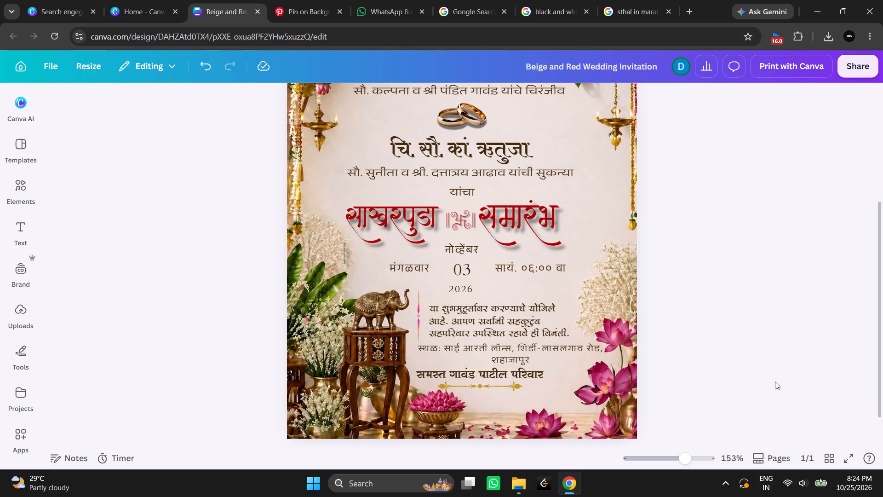
Set the venue text's font size to 7 and widen its text box on the left side to fit one line.
click(506, 348)
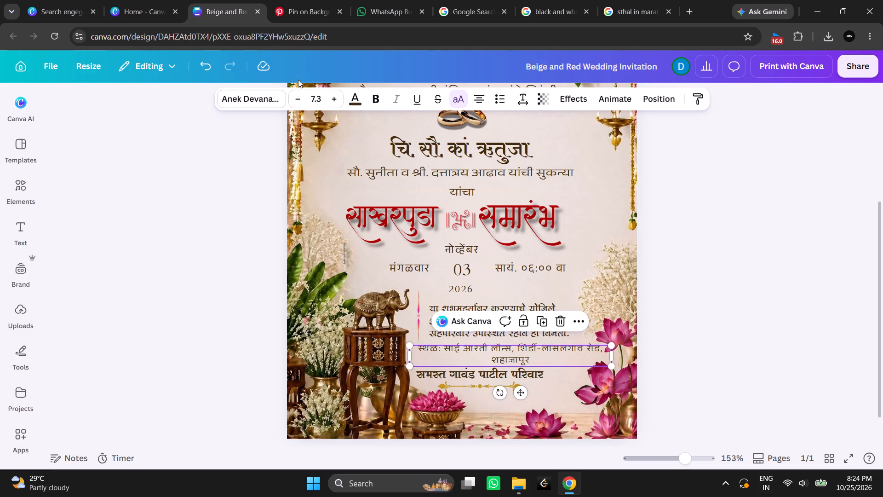
click(298, 97)
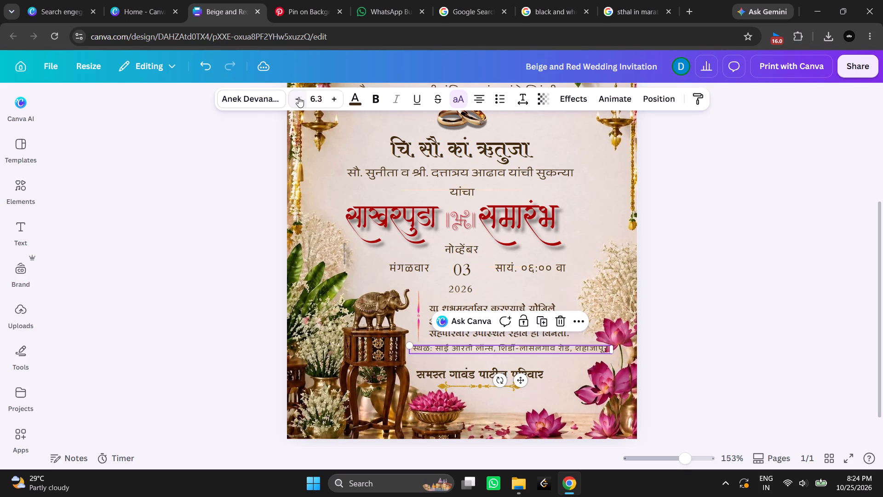
click(322, 99)
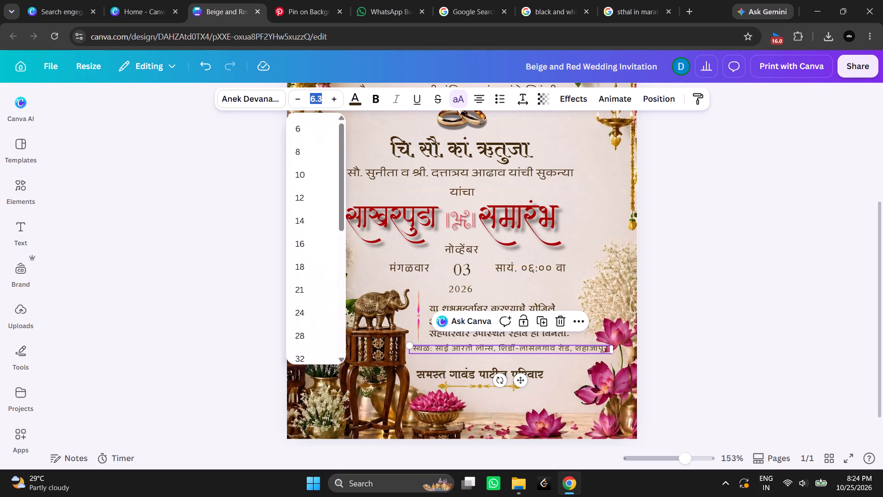
key(7)
key(Return)
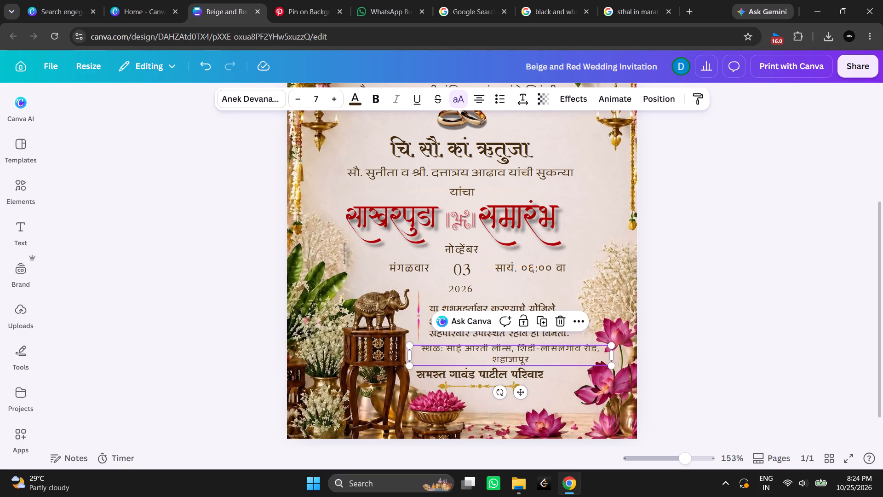
drag(409, 355, 396, 354)
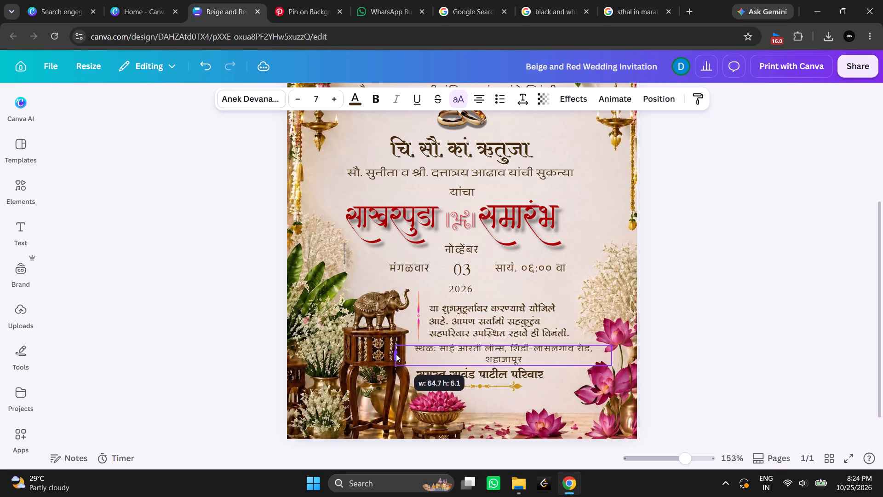
drag(396, 354, 391, 354)
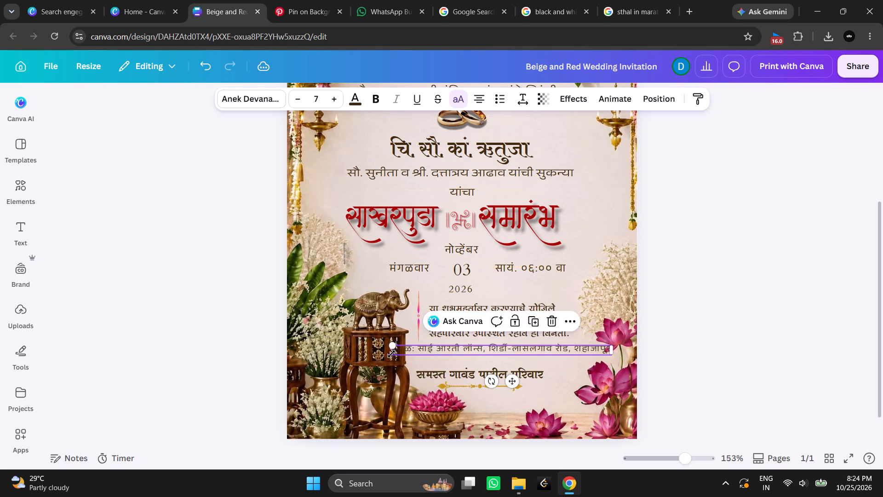
Move the venue line slightly down and right, between the request paragraph and the family line.
drag(478, 346, 487, 353)
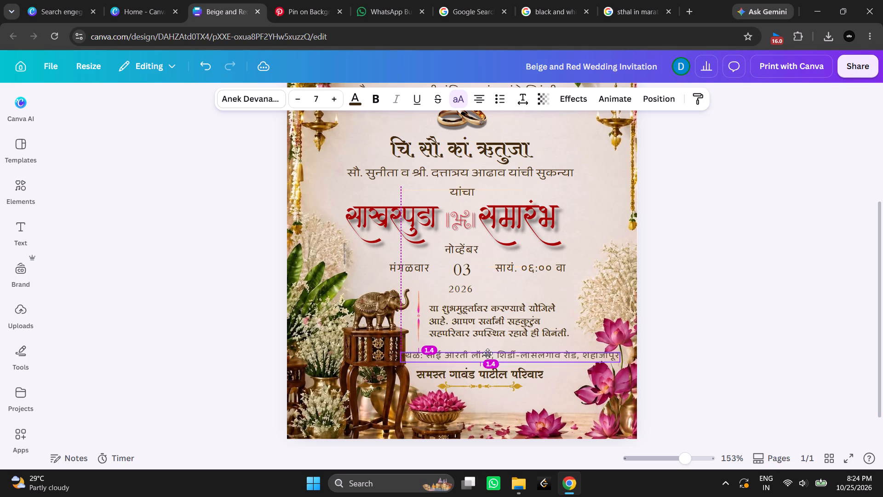
drag(487, 353, 491, 354)
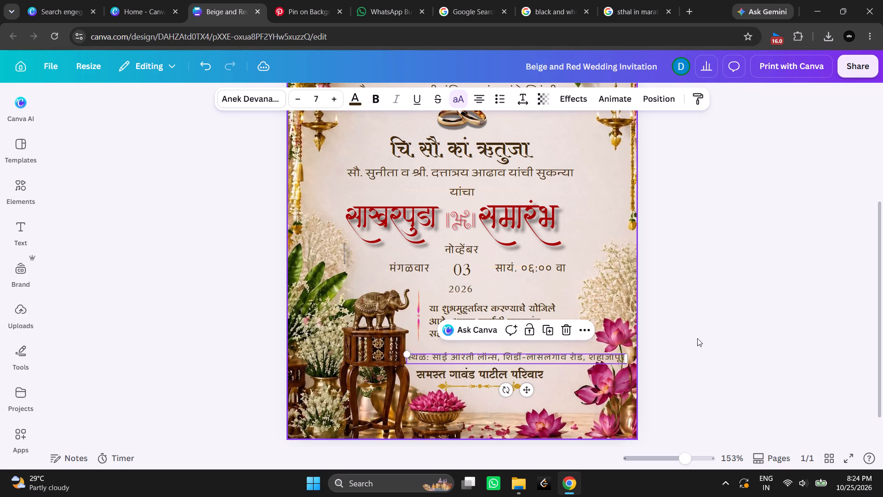
click(742, 332)
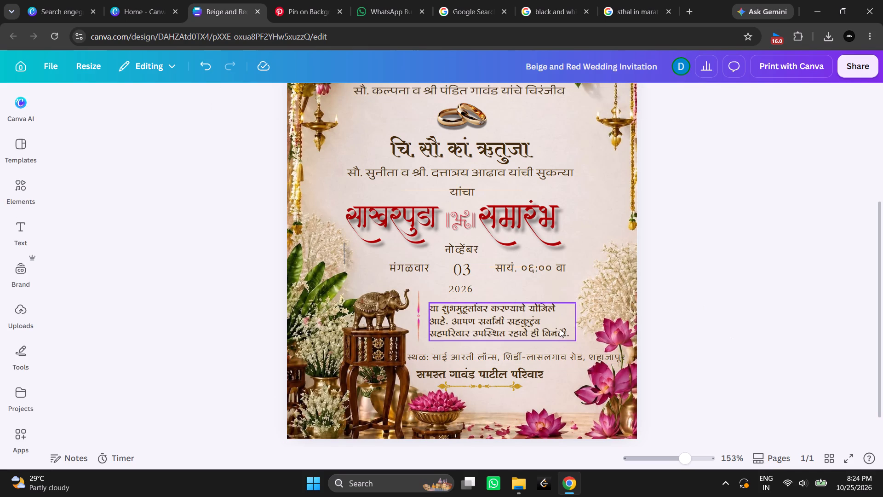
Move the invitation request paragraph and the thin pink divider beside it slightly down, keeping the divider's horizontal alignment.
click(543, 325)
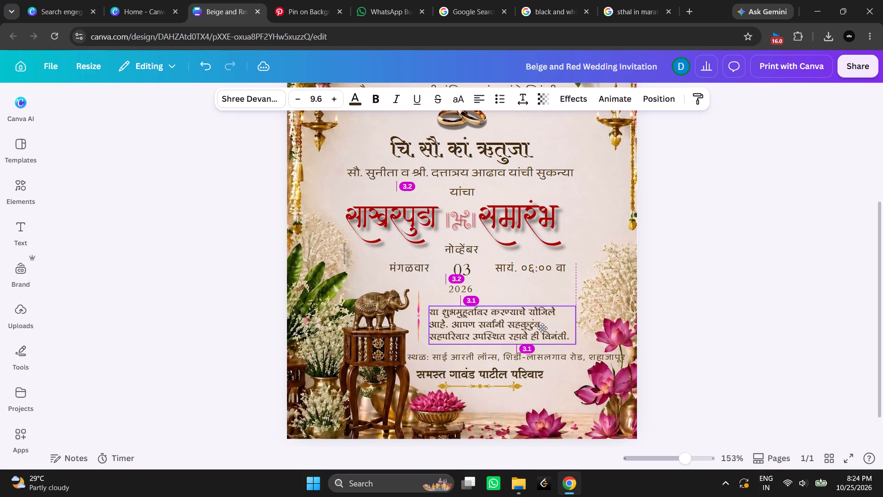
click(418, 320)
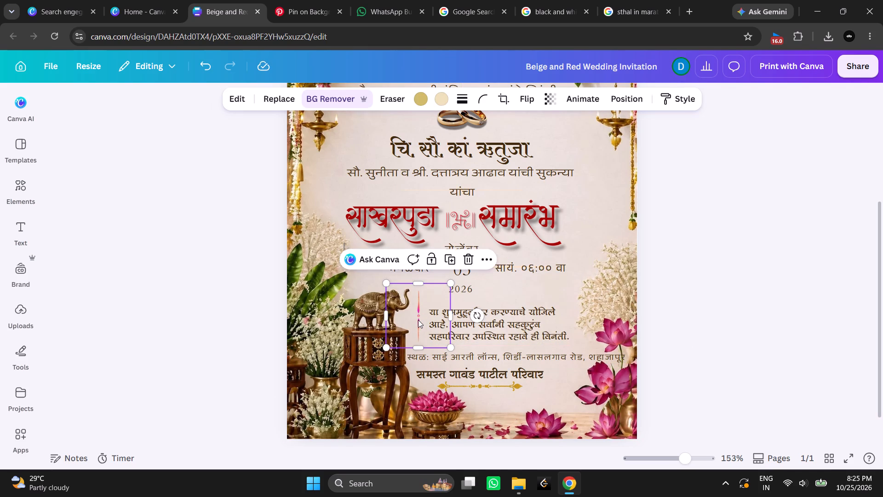
drag(418, 320, 416, 326)
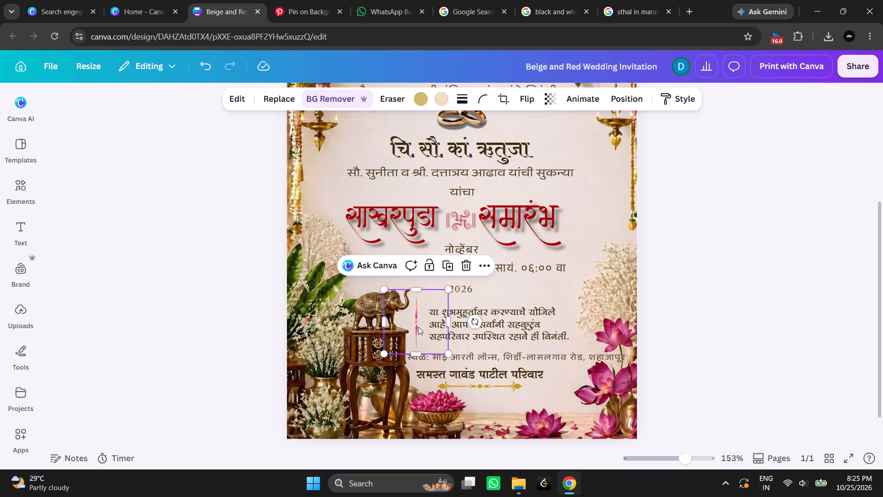
click(415, 324)
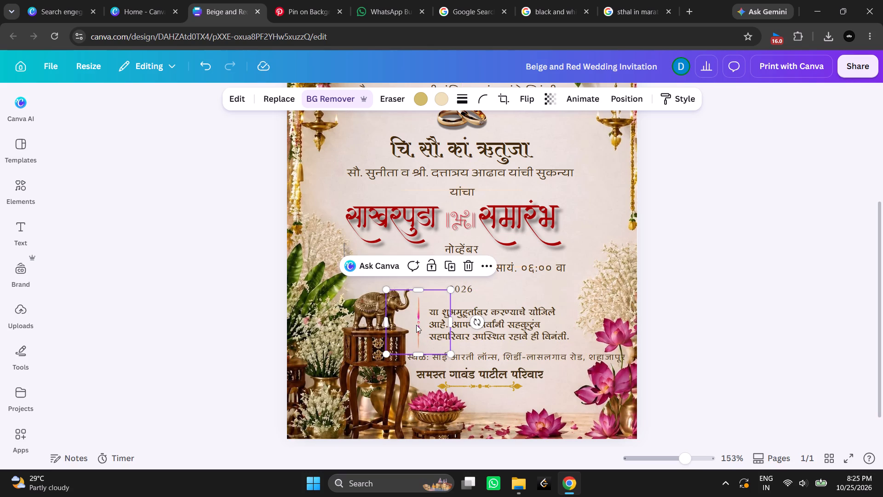
click(737, 331)
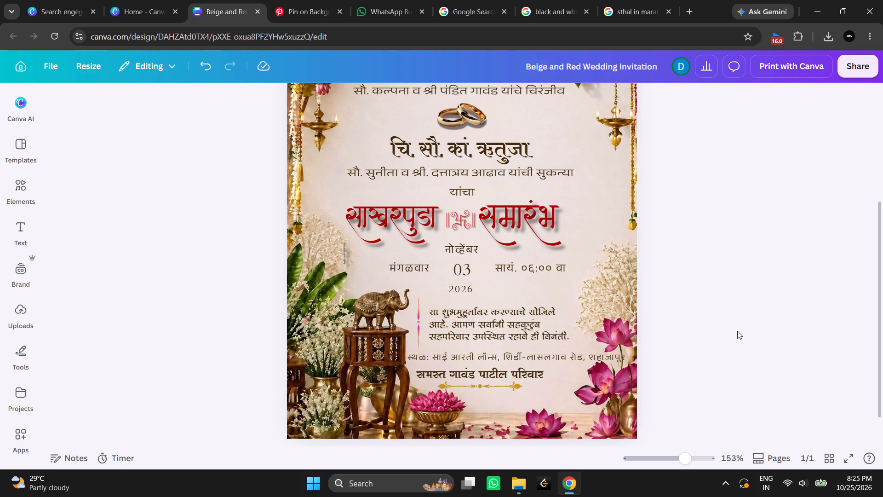
Reduce the venue line's font size to 6.8, trying 6.9 first.
click(551, 358)
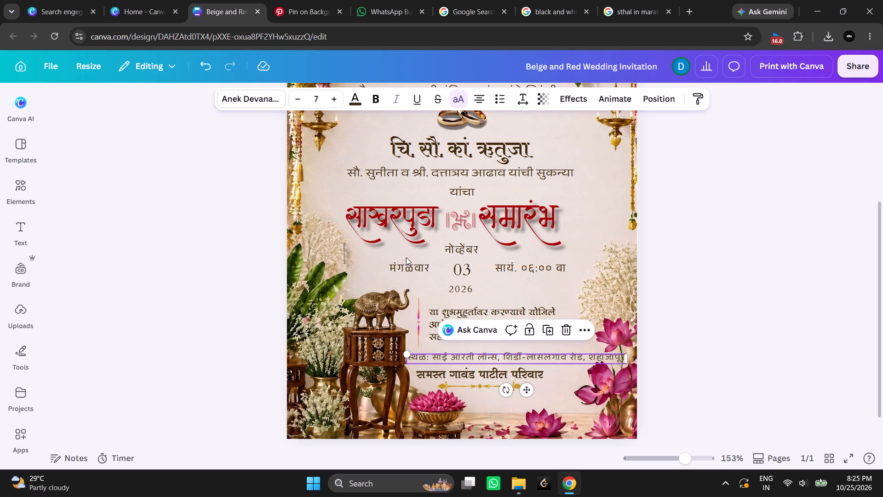
drag(312, 98, 318, 98)
text(6.9)
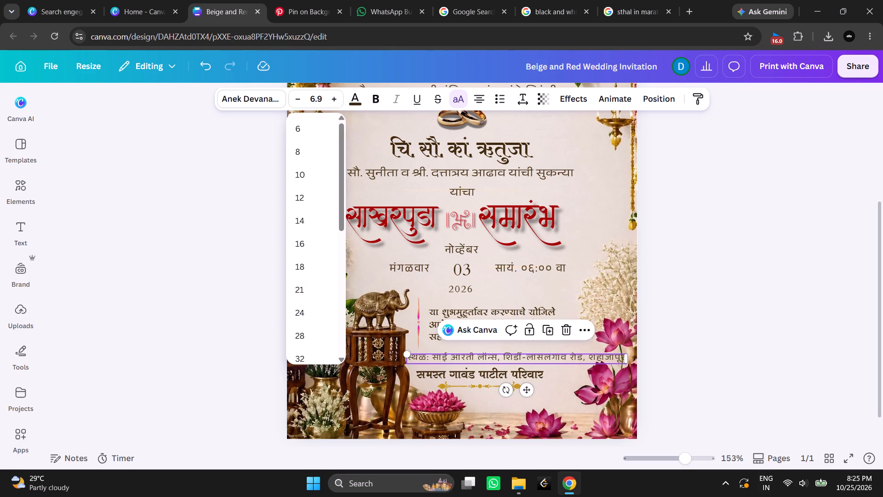
key(Return)
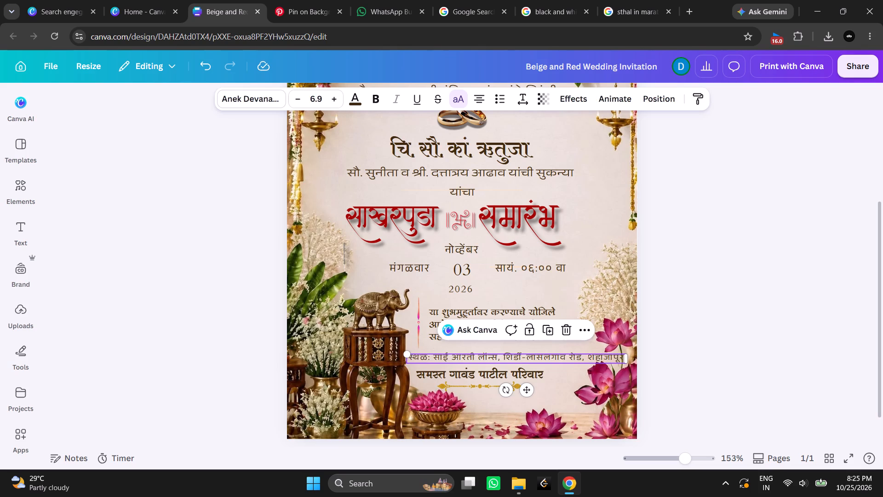
click(323, 100)
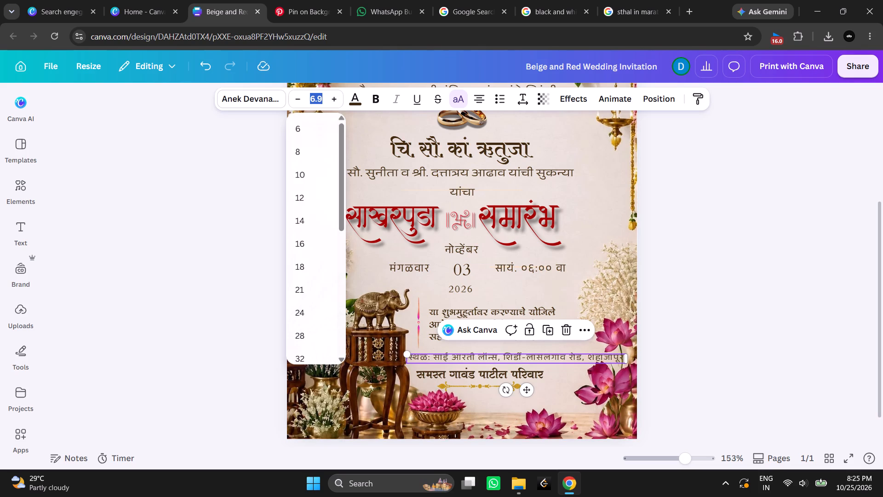
key(Right)
key(BackSpace)
key(8)
key(Return)
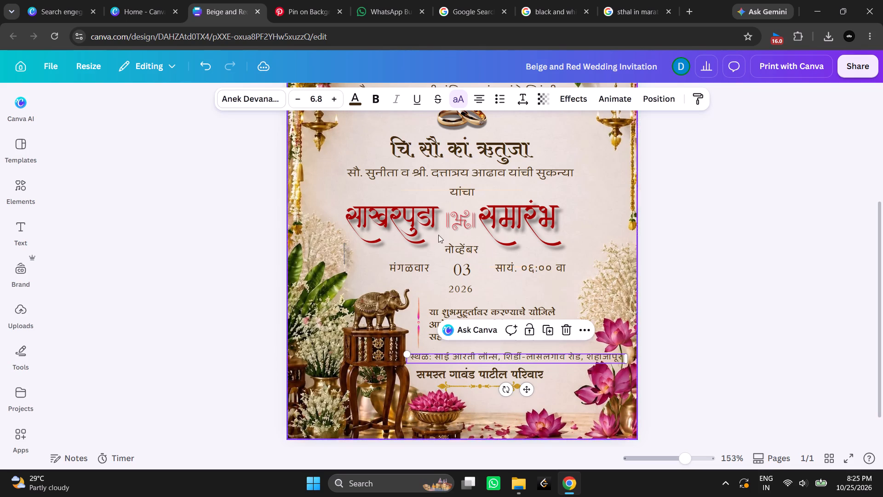
click(783, 347)
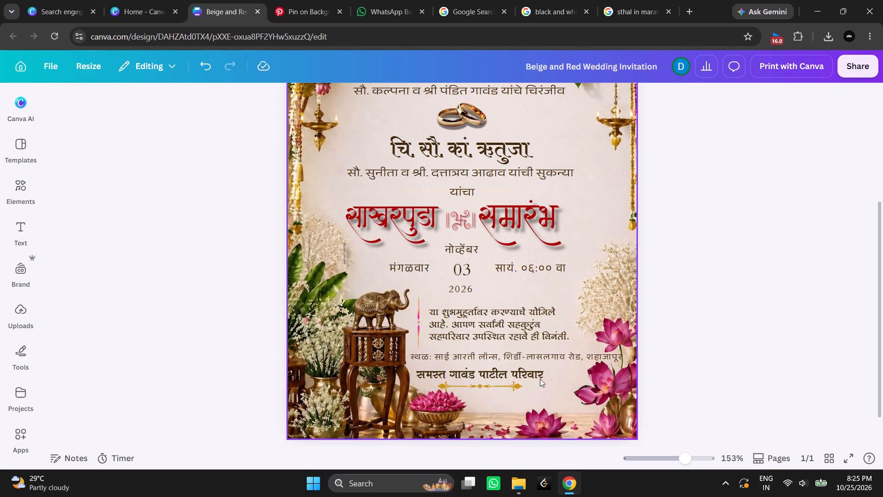
Review the full invitation layout, from the date and venue text up to the Ganesh figure at the top.
click(701, 347)
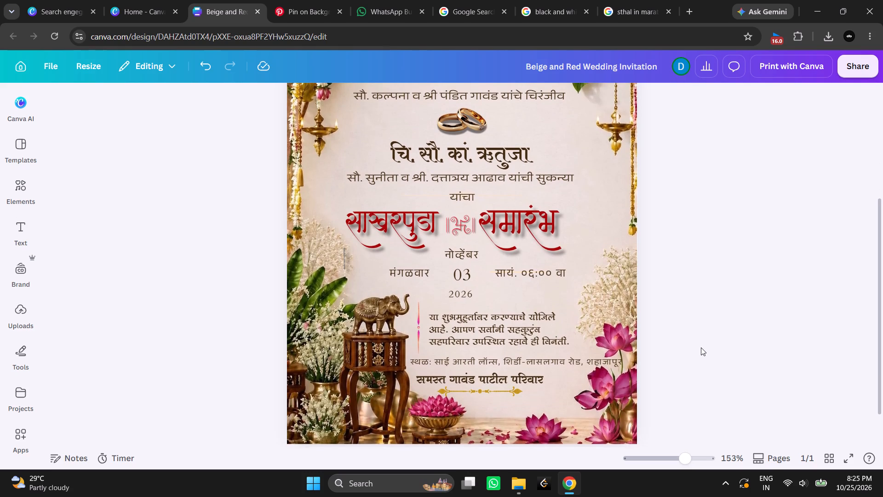
click(452, 278)
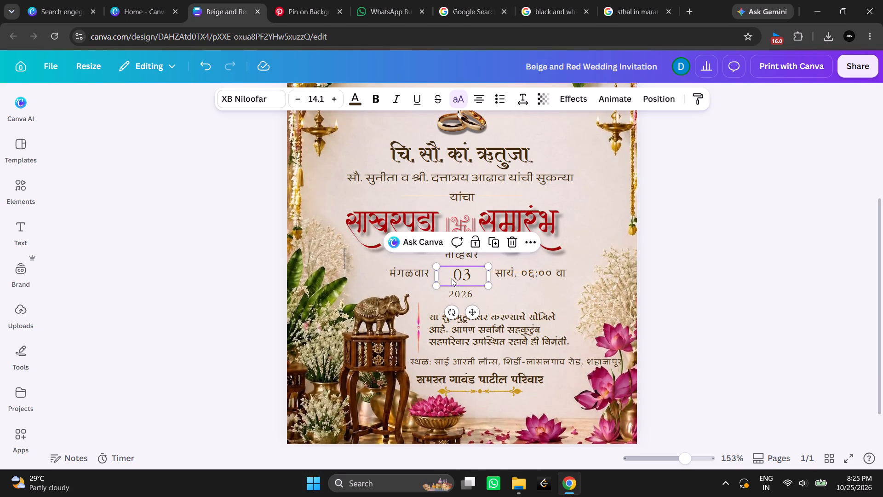
click(754, 257)
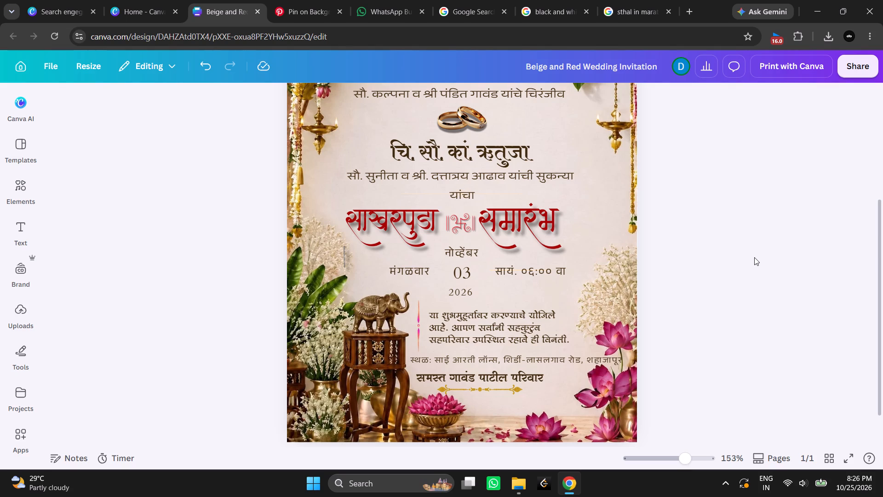
scroll(754, 257, up, 1)
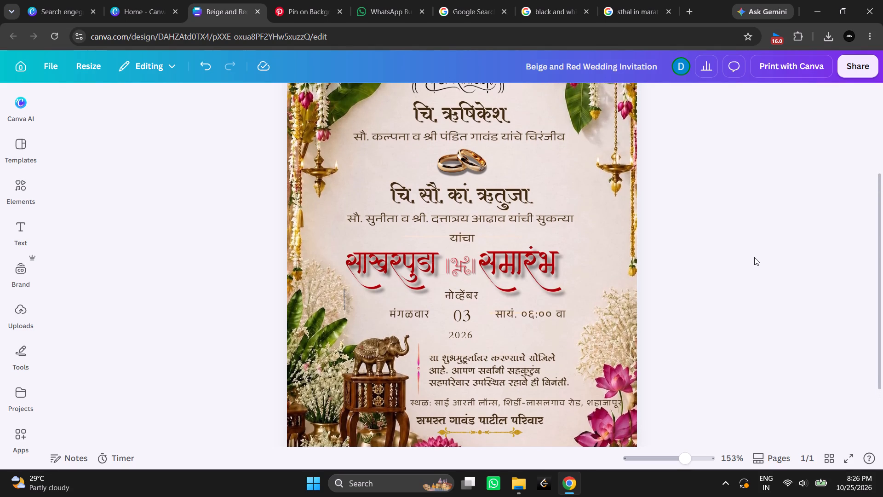
scroll(754, 257, up, 2)
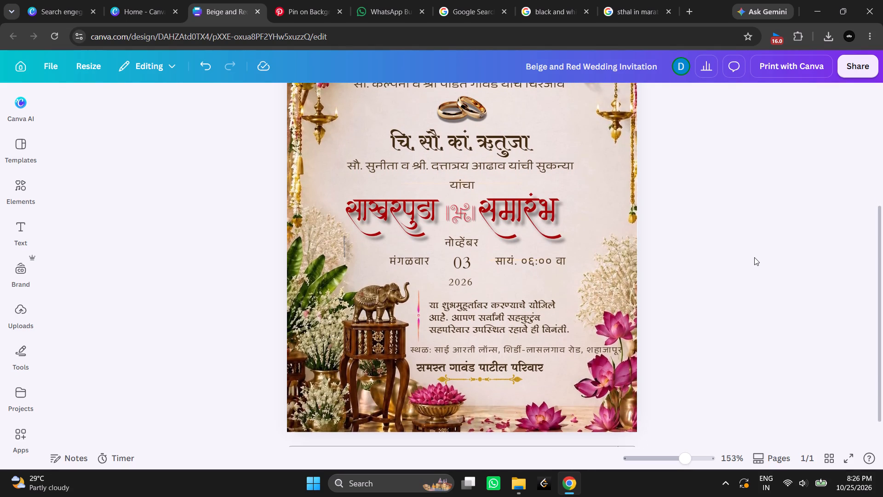
scroll(754, 257, up, 1)
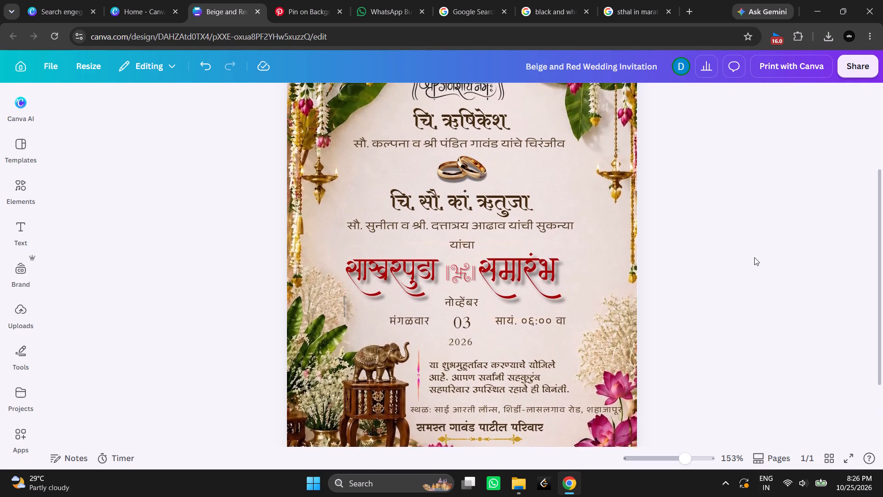
scroll(754, 257, up, 3)
scroll(754, 257, down, 1)
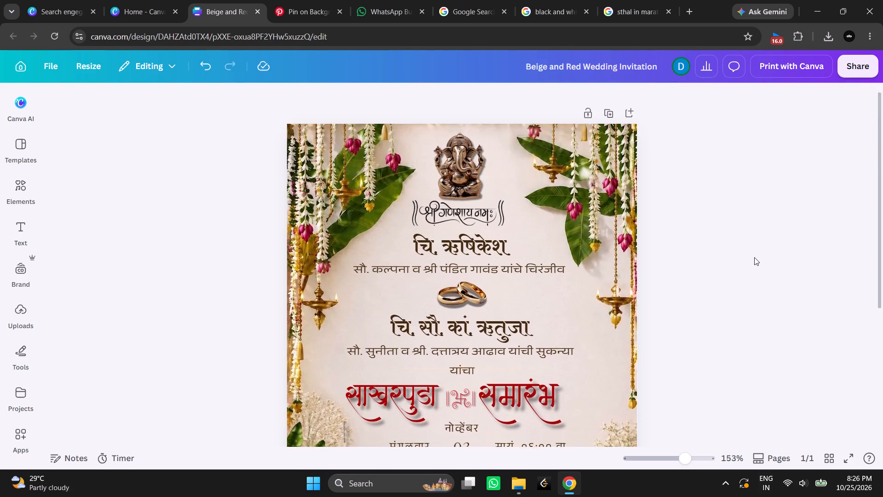
Apply the Glow text effect to the venue line below the request paragraph, trying an underline on it first and removing it.
scroll(754, 257, down, 1)
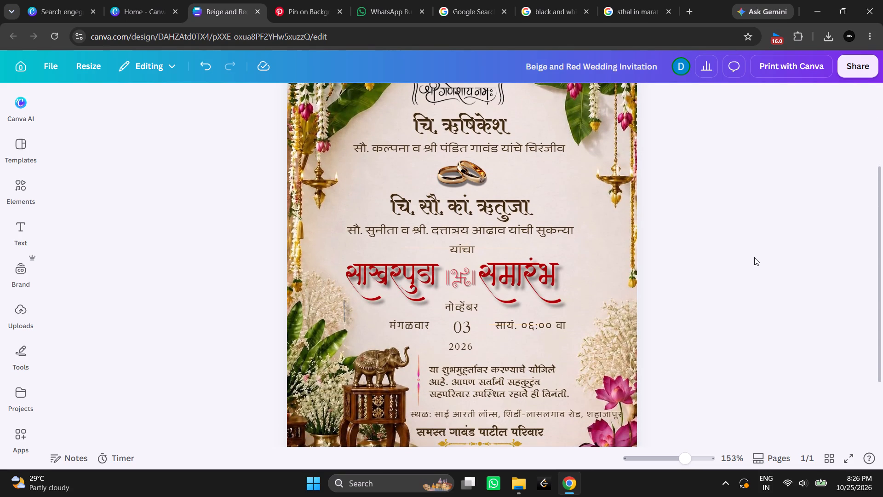
scroll(754, 257, down, 1)
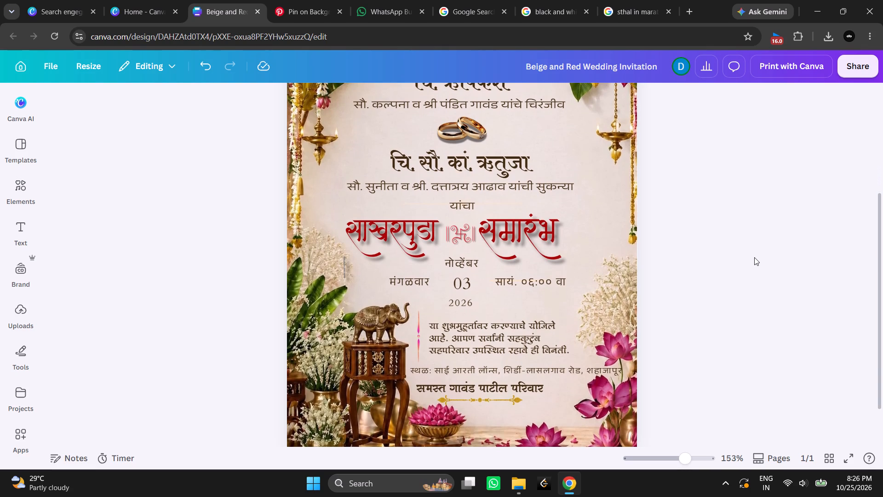
scroll(754, 257, down, 1)
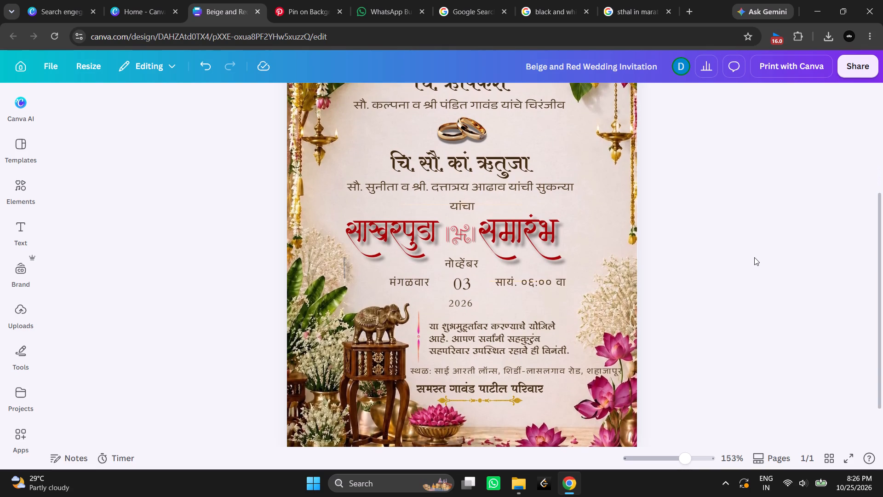
click(419, 366)
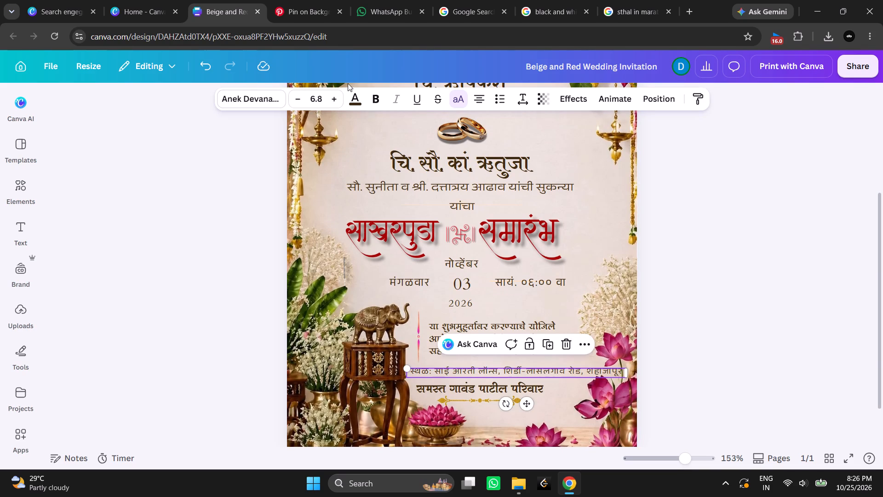
click(418, 98)
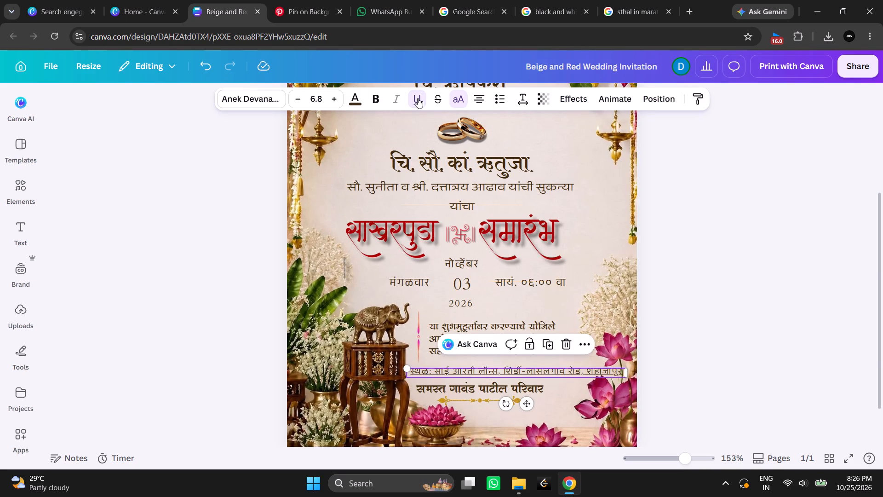
click(418, 98)
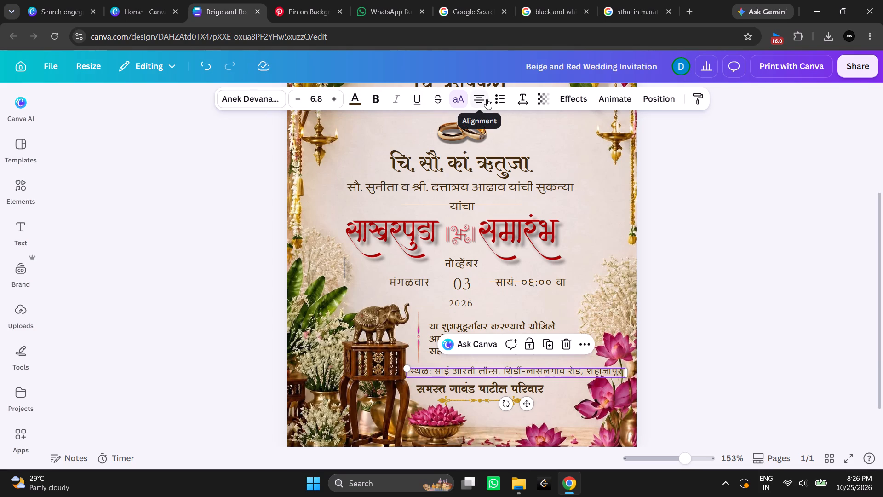
click(565, 98)
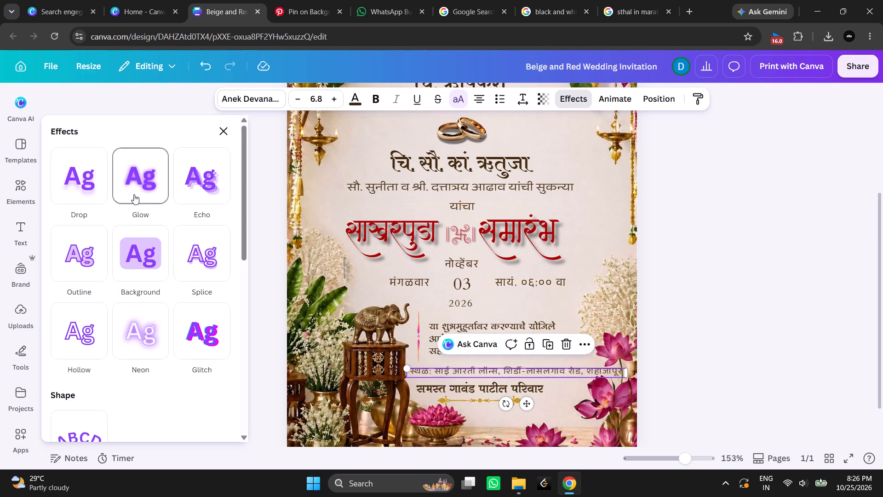
click(134, 194)
click(783, 274)
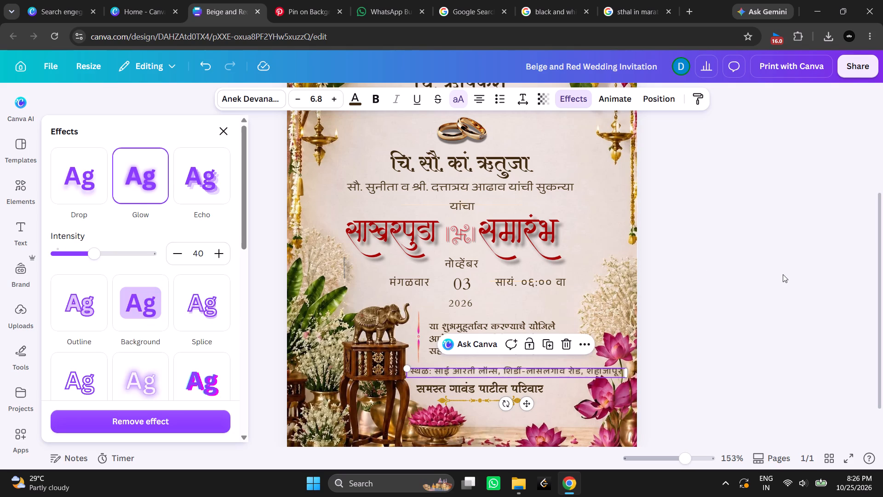
click(783, 274)
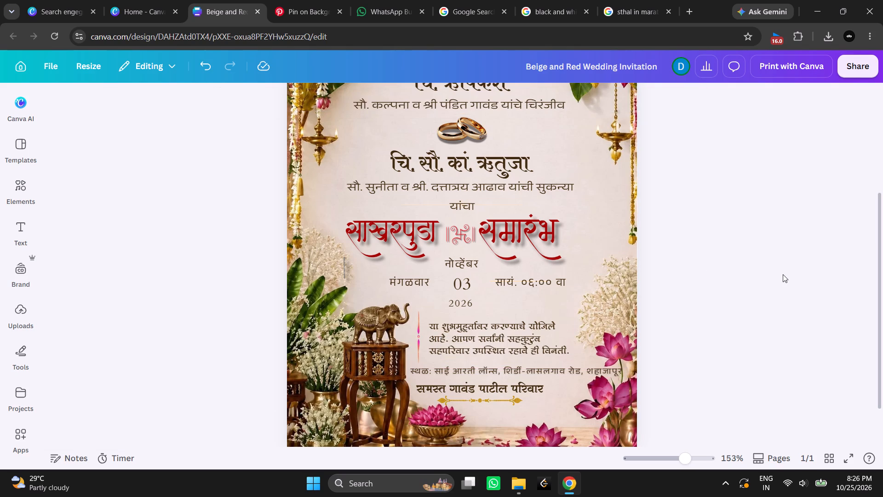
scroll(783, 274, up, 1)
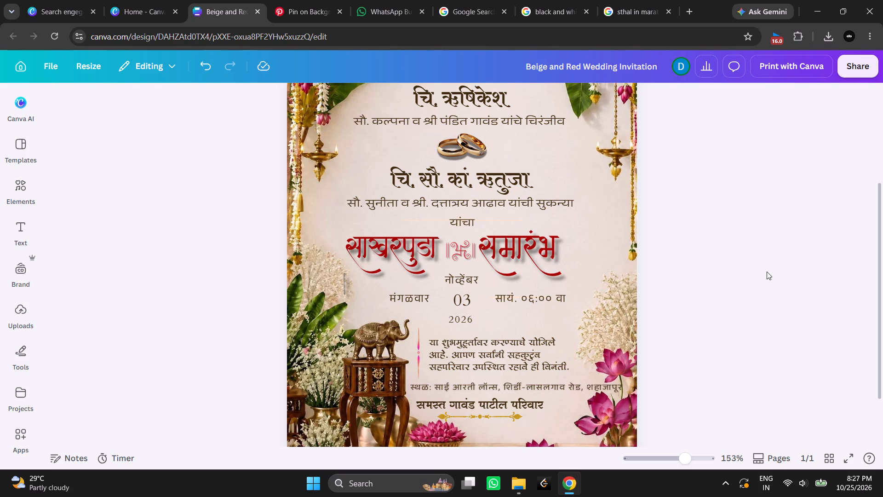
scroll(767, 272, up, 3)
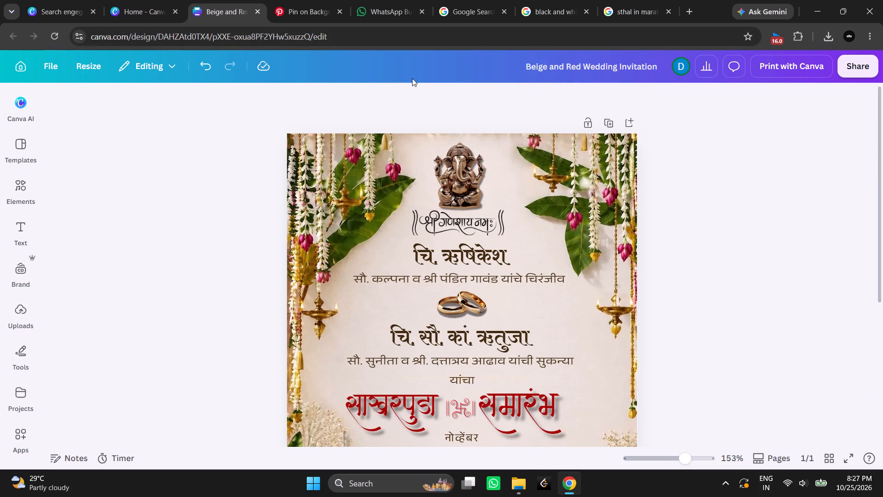
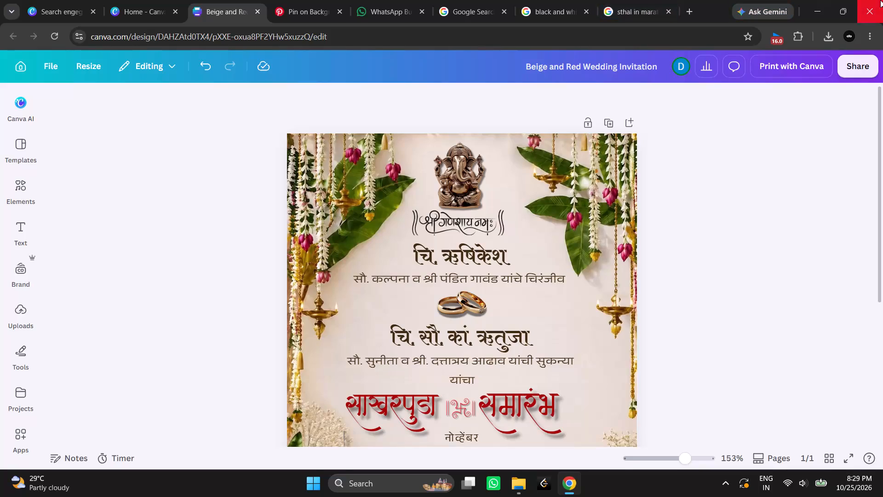
Minimize the browser window to show the desktop and turn off the computer's Wi-Fi.
click(824, 14)
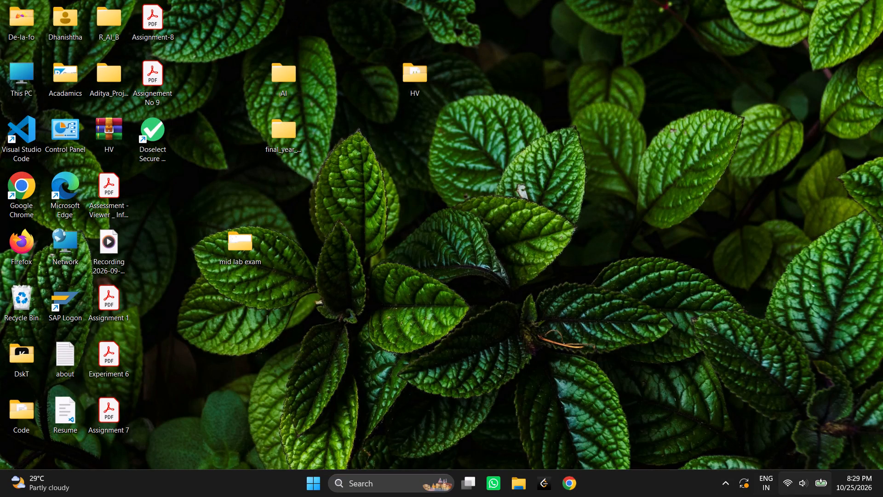
click(786, 486)
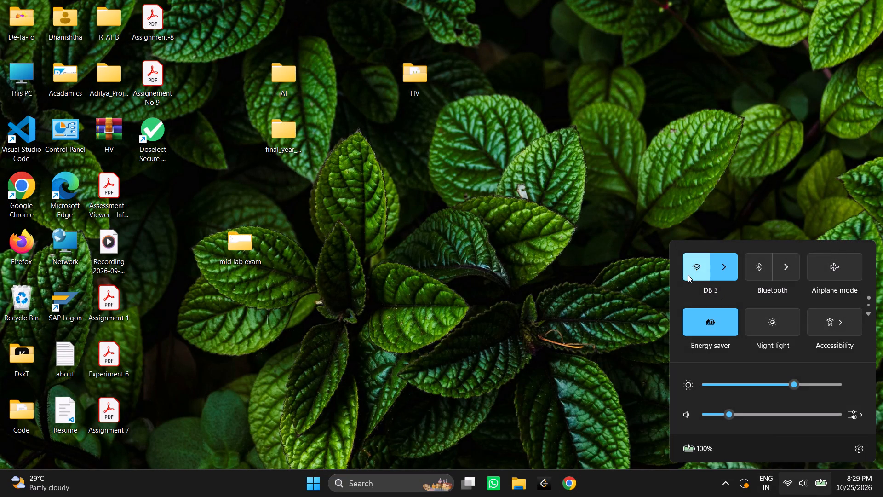
click(688, 275)
click(581, 291)
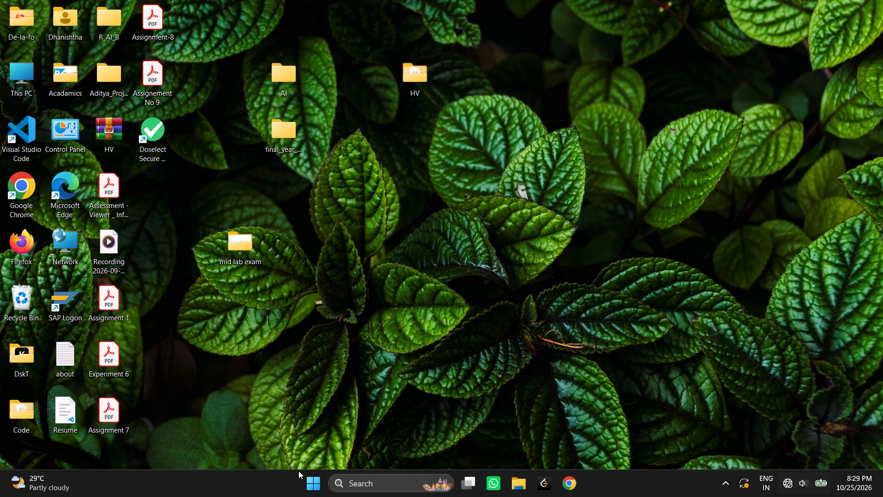
Shut down the computer with the Update and shut down power option.
click(308, 484)
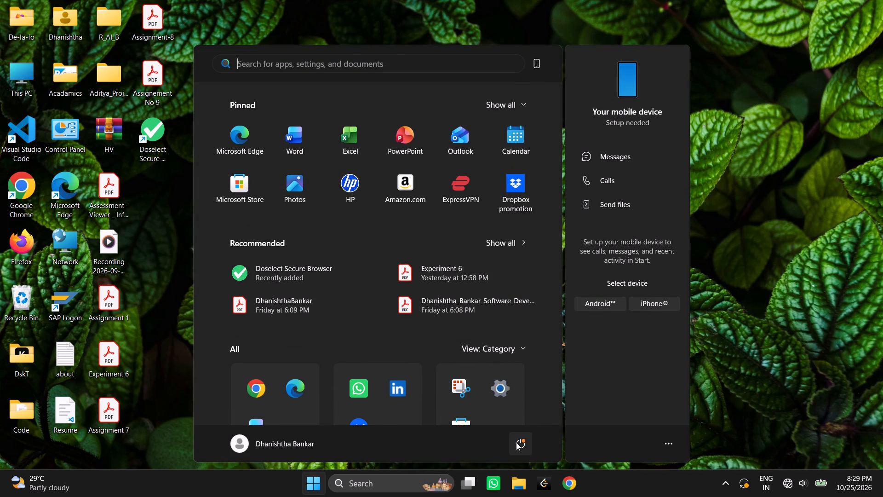
click(516, 442)
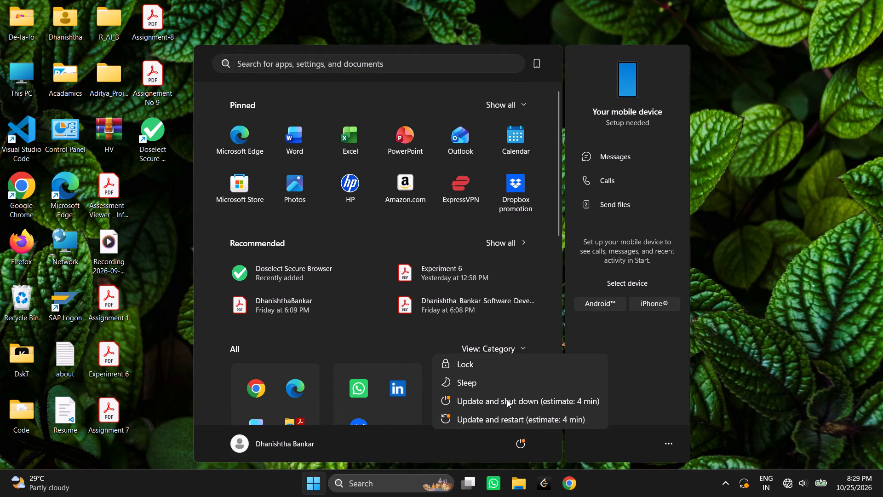
click(507, 399)
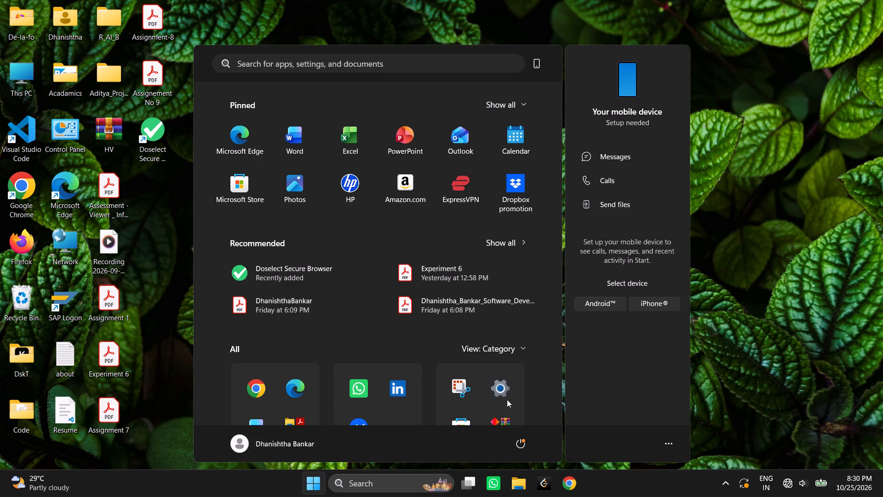